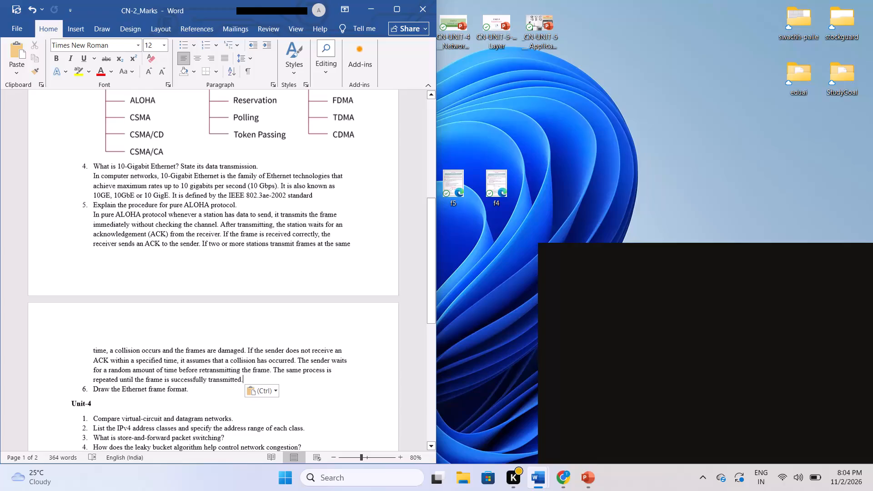
# Add an unnumbered blank line below question 6, "Draw the Ethernet frame format.", in the CN-2_Marks document.
pyautogui.scroll(-1, 334, 314)
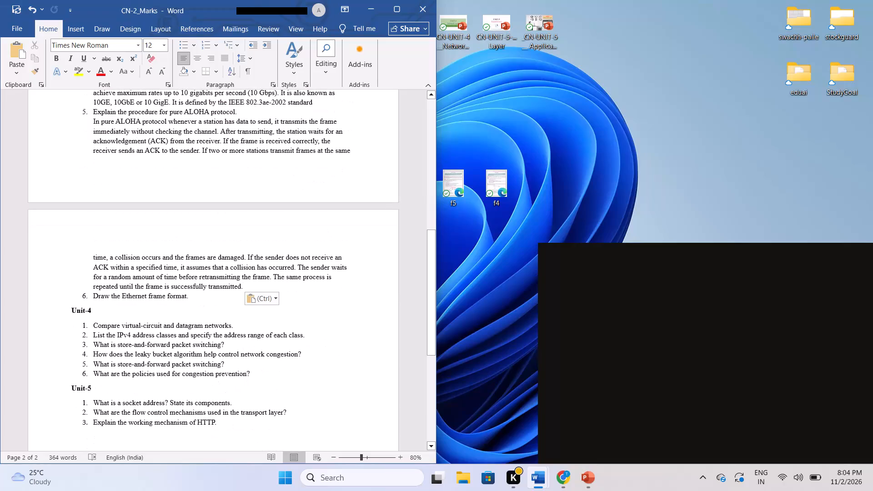
pyautogui.click(191, 296)
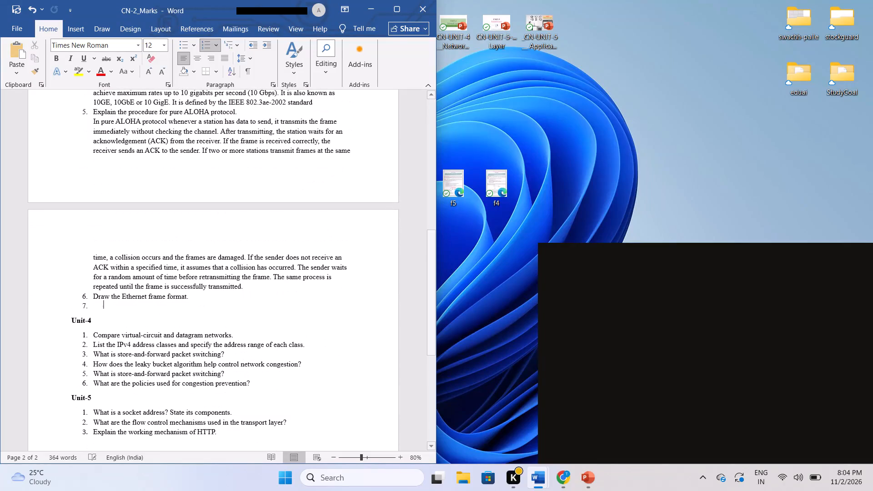
pyautogui.press('BackSpace')
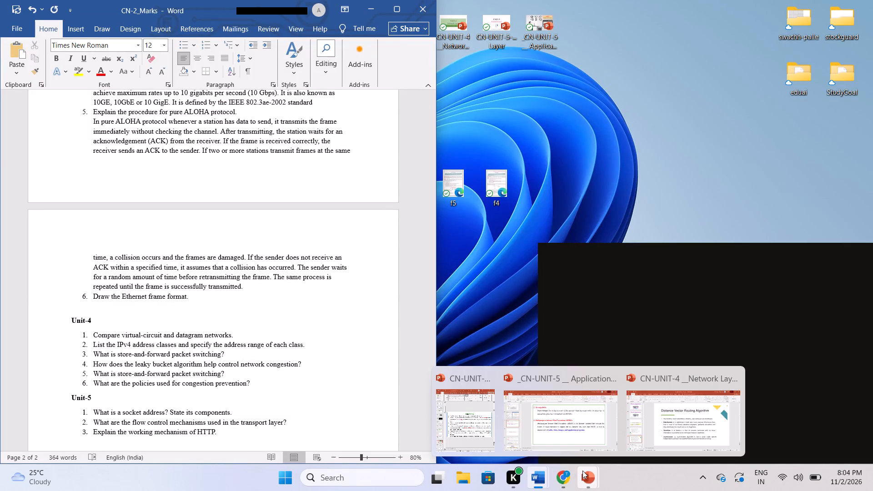
# Switch to the CN-UNIT-3 MAC Sub Layer presentation and copy the frame diagram from the Ethernet Frame Format slide, slide 79.
pyautogui.click(452, 418)
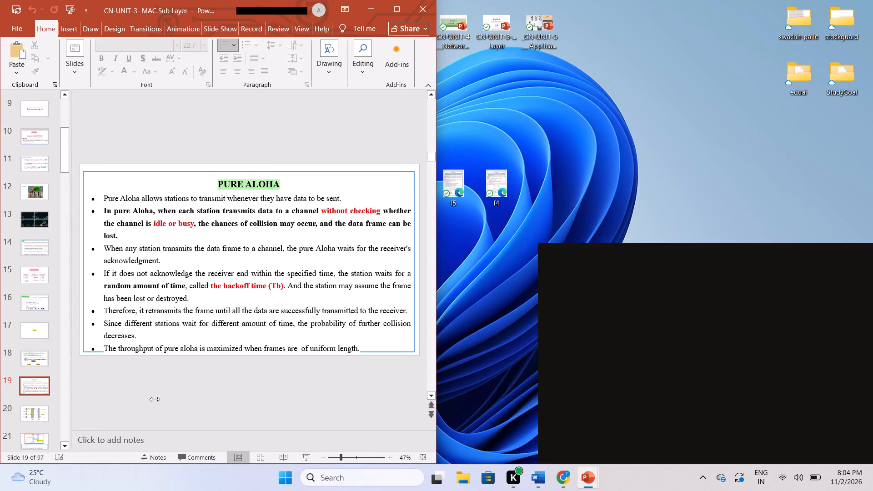
pyautogui.scroll(-6, 32, 361)
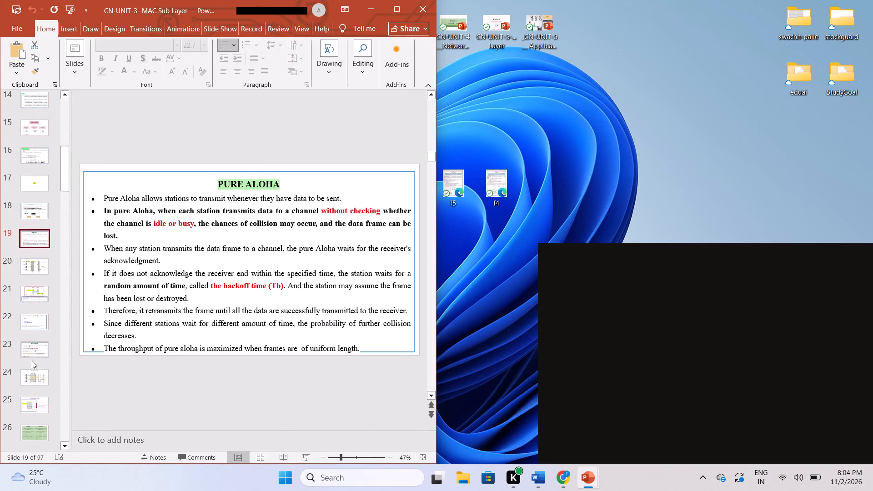
pyautogui.scroll(-10, 32, 361)
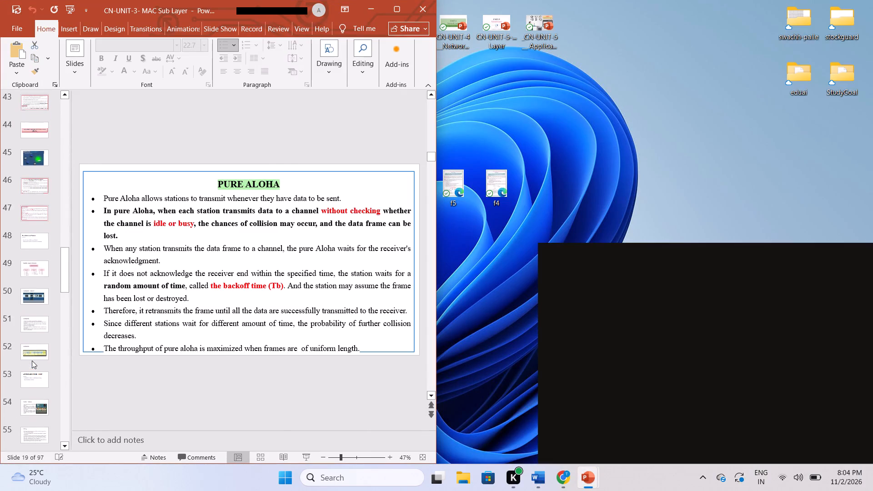
pyautogui.scroll(-11, 32, 361)
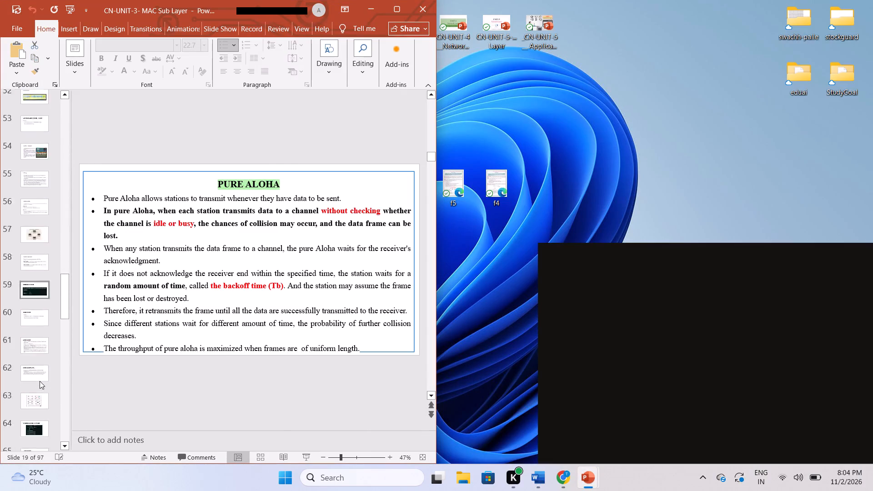
pyautogui.scroll(-5, 40, 381)
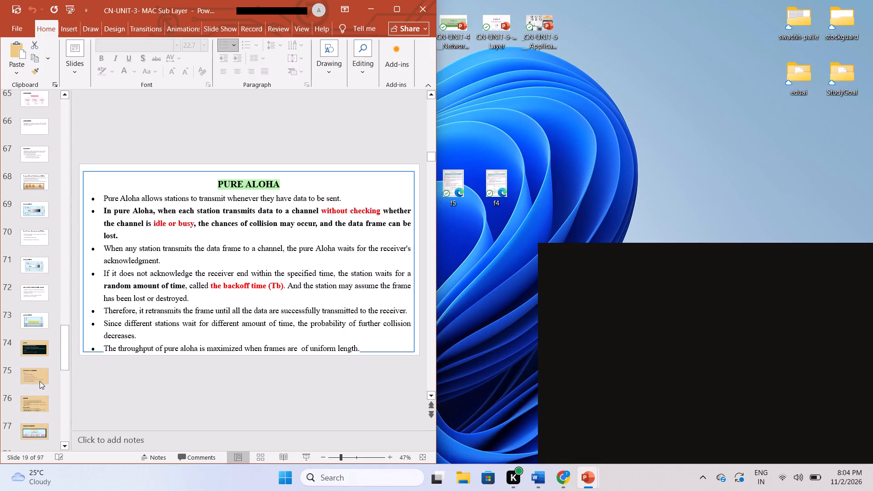
pyautogui.click(30, 424)
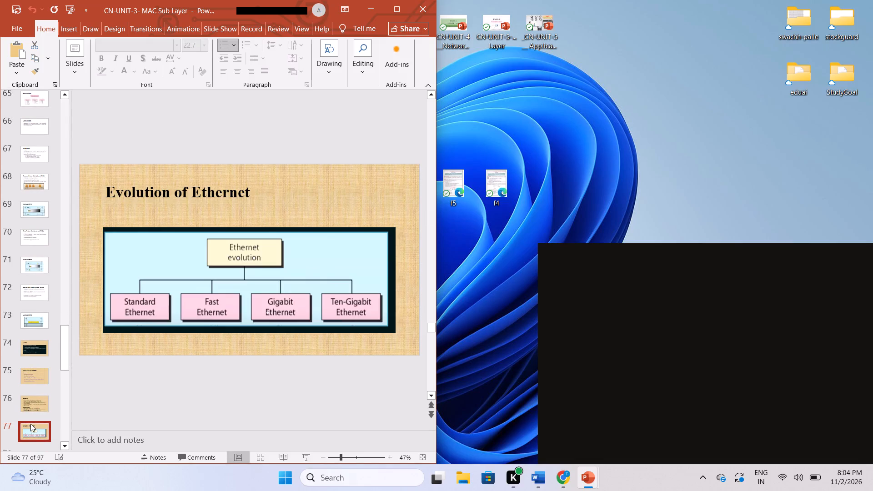
pyautogui.scroll(-3, 30, 424)
pyautogui.press('Down')
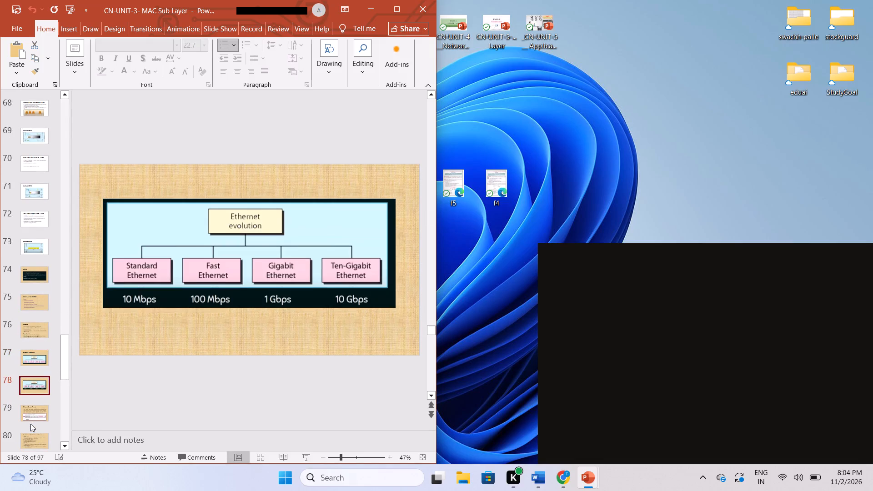
pyautogui.press('Down')
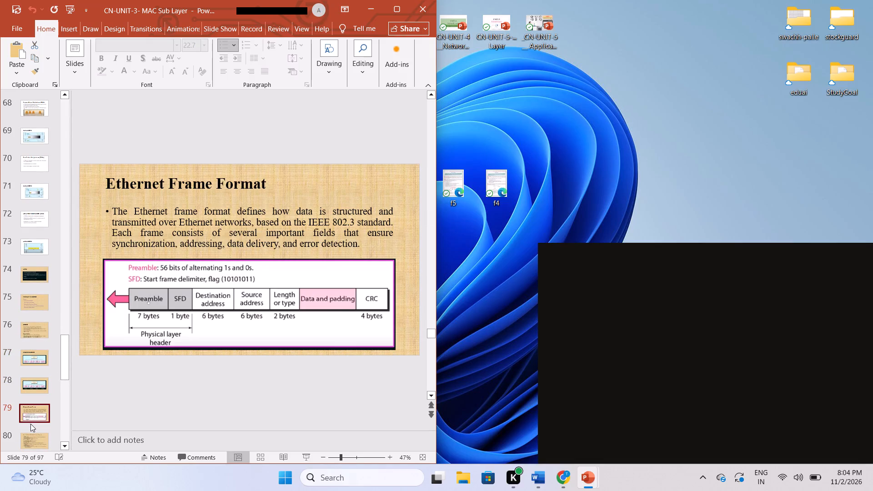
pyautogui.click(250, 296)
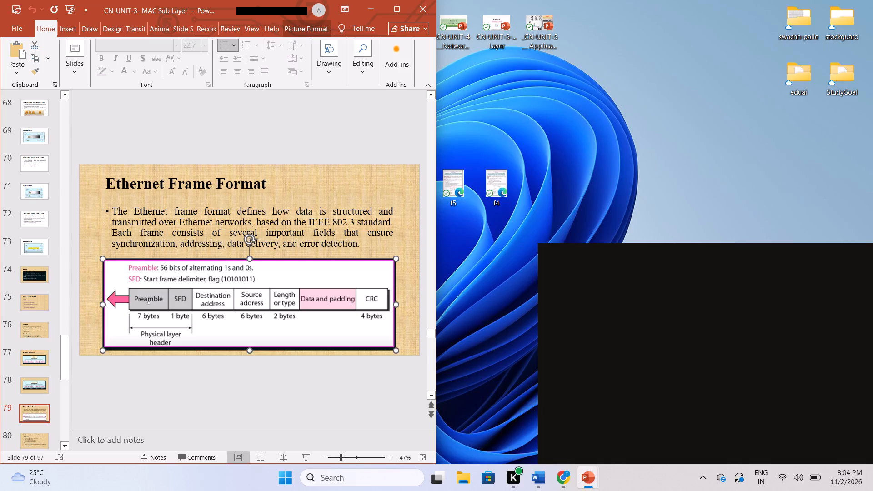
pyautogui.hotkey('ctrl', 'c')
# Switch back to the CN-2_Marks document and paste the Ethernet frame diagram below question 6.
pyautogui.click(537, 476)
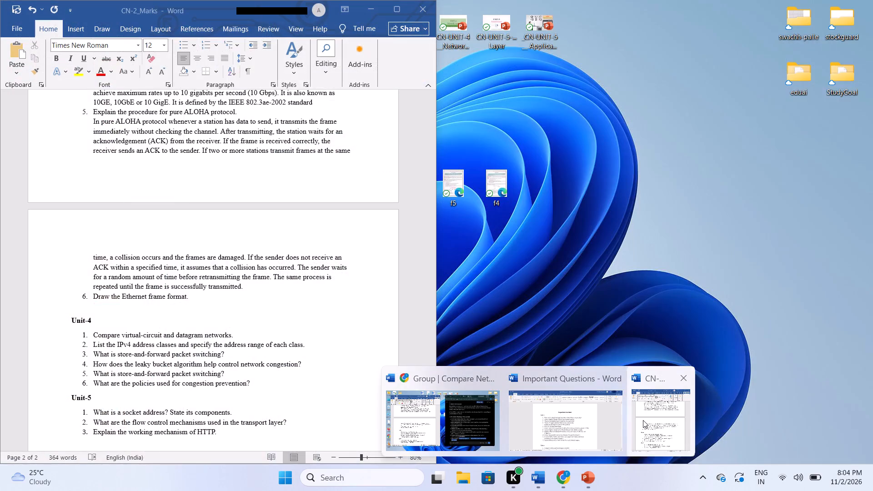
pyautogui.click(643, 420)
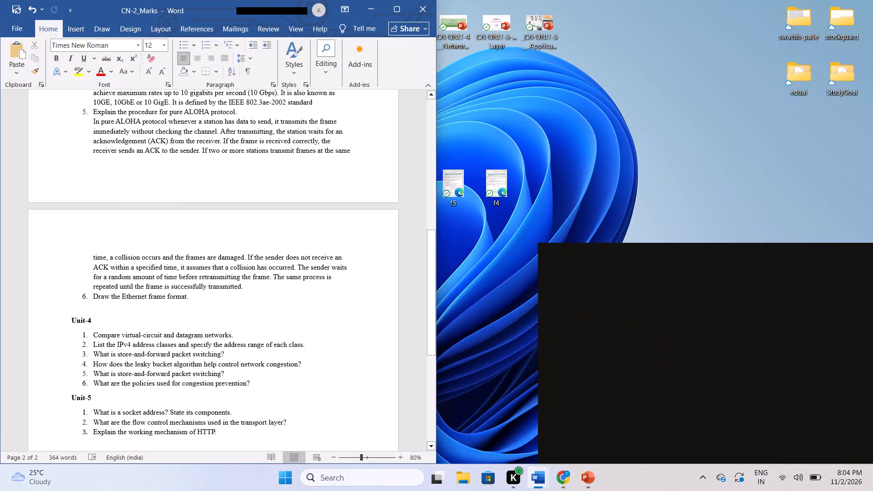
pyautogui.hotkey('ctrl', 'v')
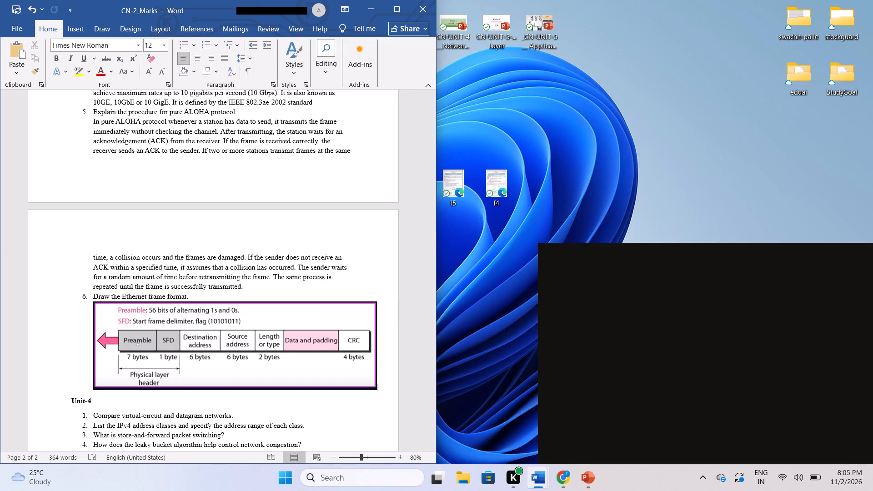
# Add an unnumbered blank line below Unit-4 question 1, "Compare virtual-circuit and datagram networks.".
pyautogui.scroll(-3, 158, 361)
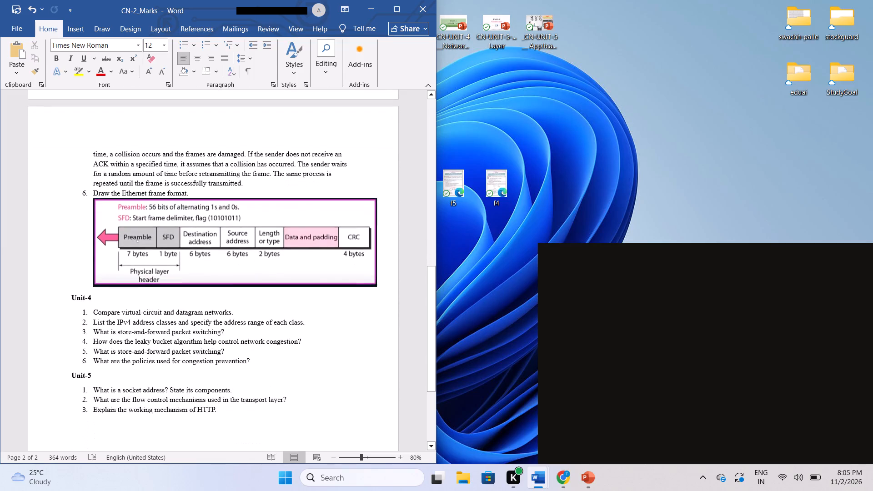
pyautogui.click(244, 306)
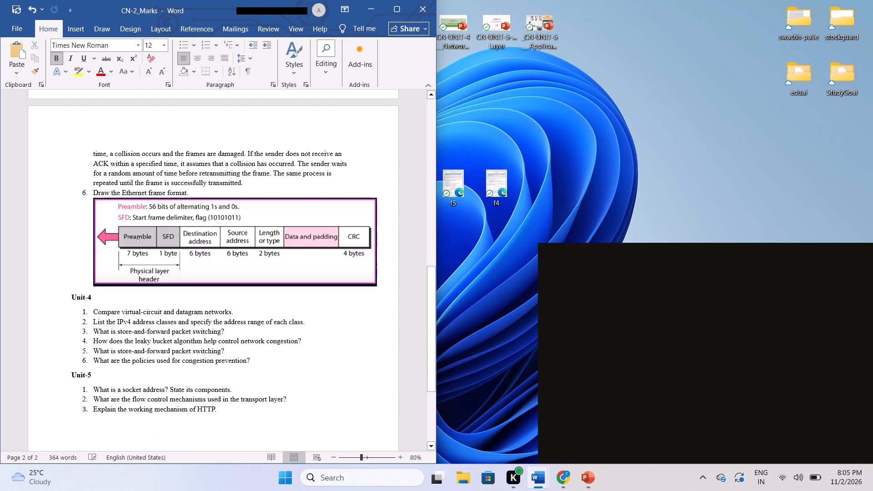
pyautogui.click(244, 310)
pyautogui.press('Return')
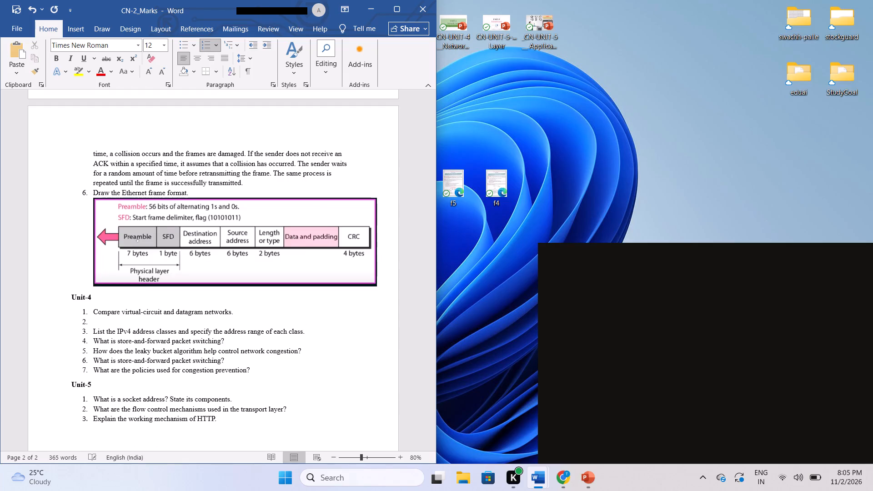
pyautogui.press('BackSpace')
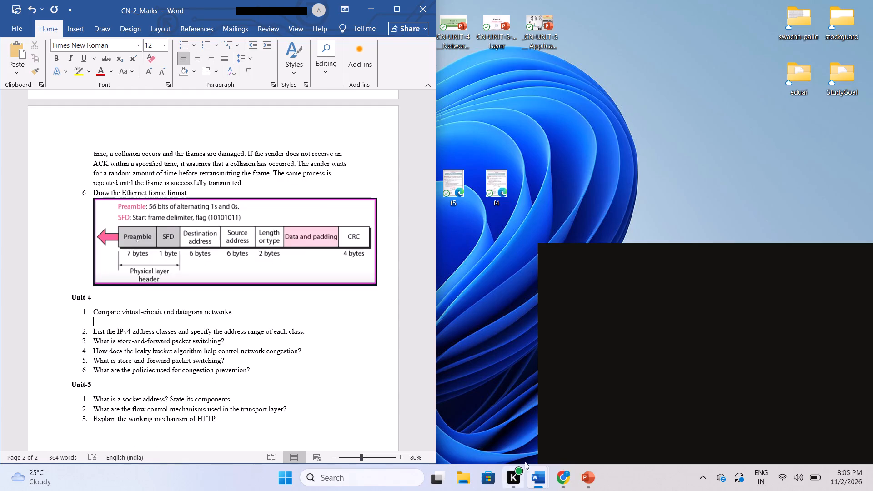
# Switch to the CN-UNIT-4 Network Layer presentation and copy the datagram versus virtual-circuit comparison table picture from slide 17.
pyautogui.click(591, 468)
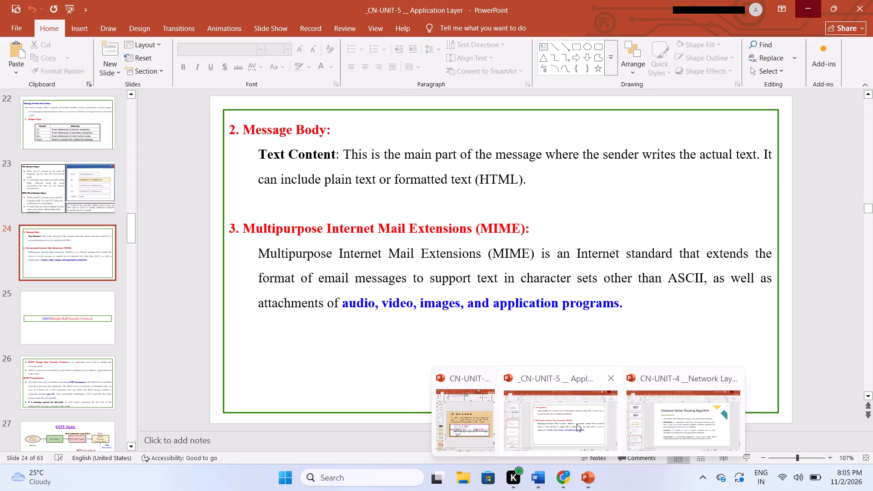
pyautogui.click(577, 424)
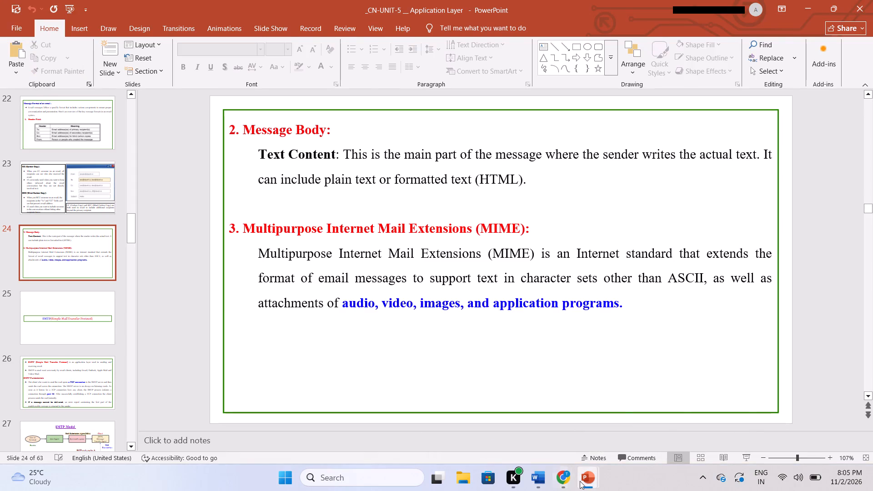
pyautogui.click(651, 424)
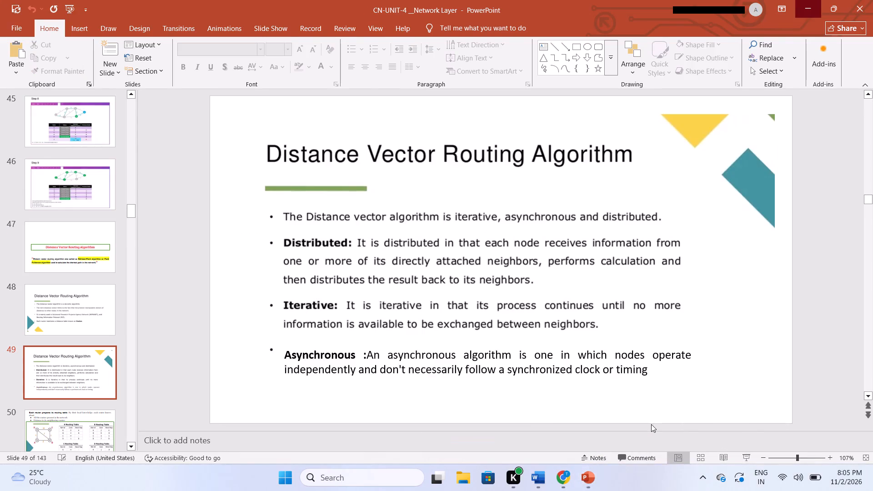
pyautogui.scroll(8, 96, 158)
pyautogui.scroll(14, 96, 158)
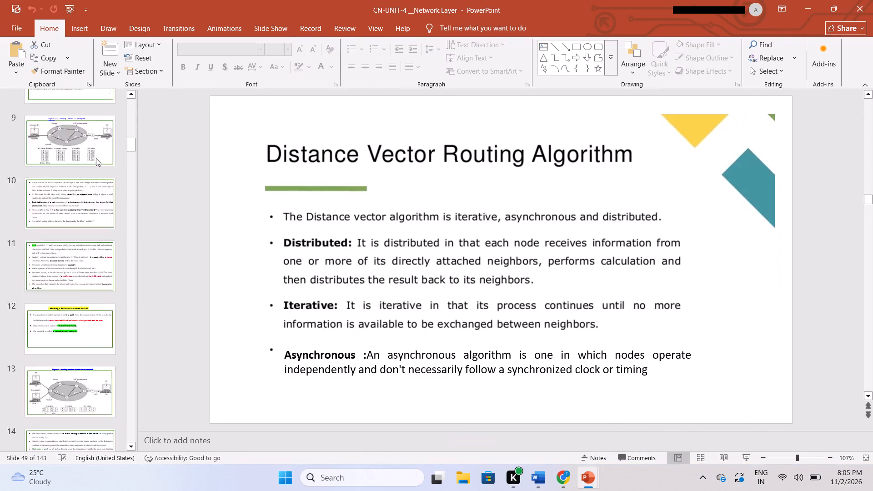
pyautogui.scroll(1, 96, 158)
pyautogui.scroll(-1, 84, 357)
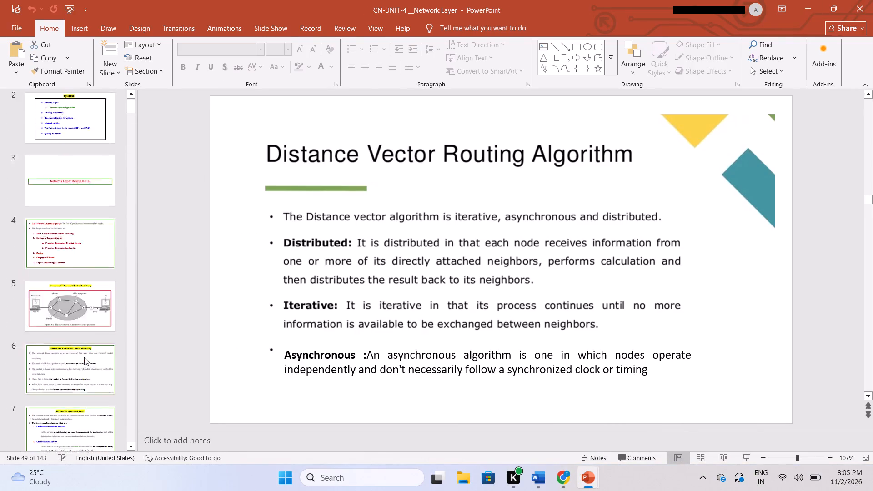
pyautogui.scroll(-6, 84, 357)
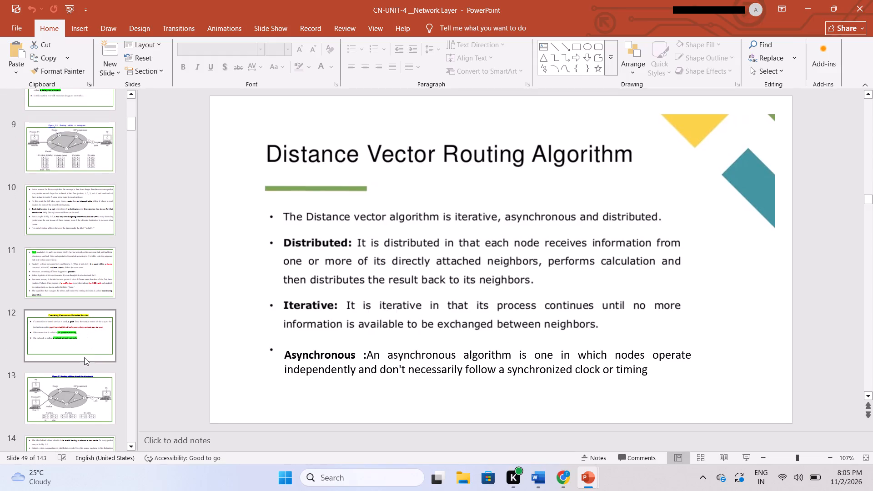
pyautogui.click(76, 280)
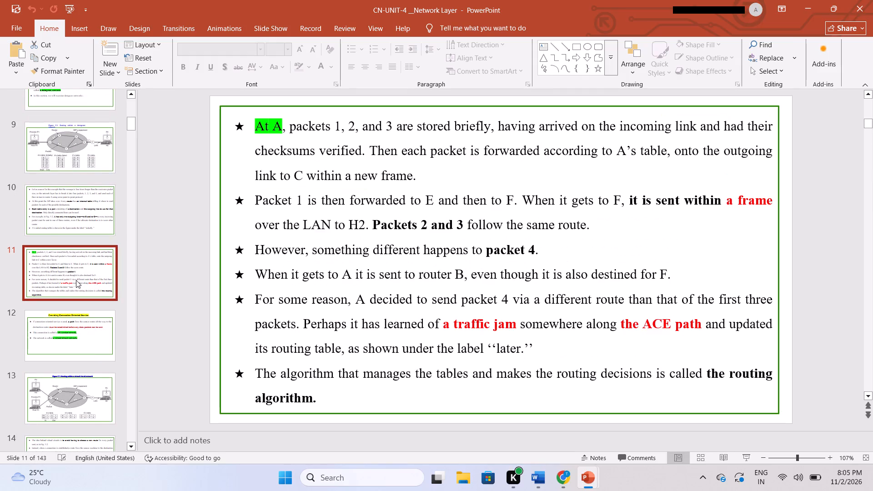
pyautogui.press('Down')
pyautogui.press('Down')
pyautogui.press('Down')
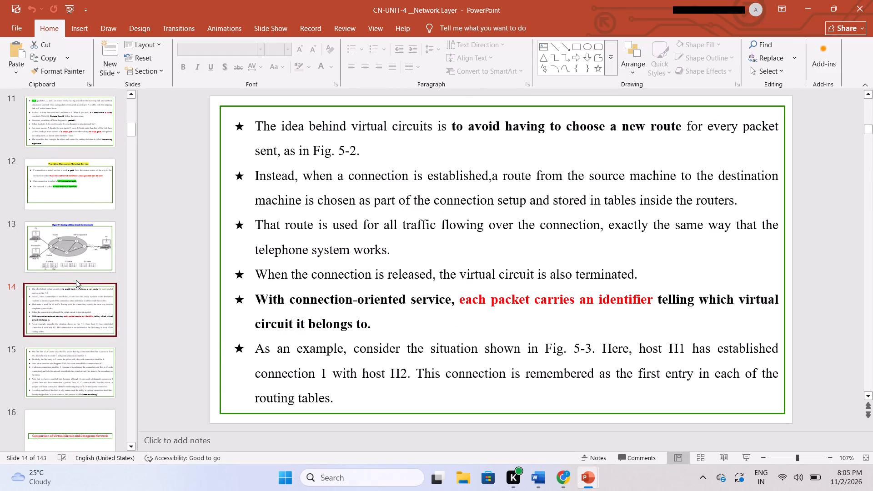
pyautogui.press('Down')
pyautogui.press('Down')
pyautogui.press('Down')
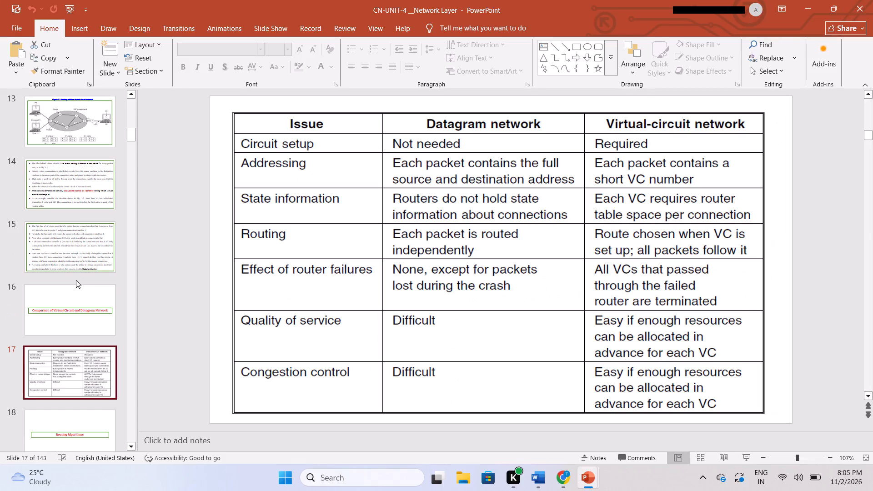
pyautogui.click(482, 162)
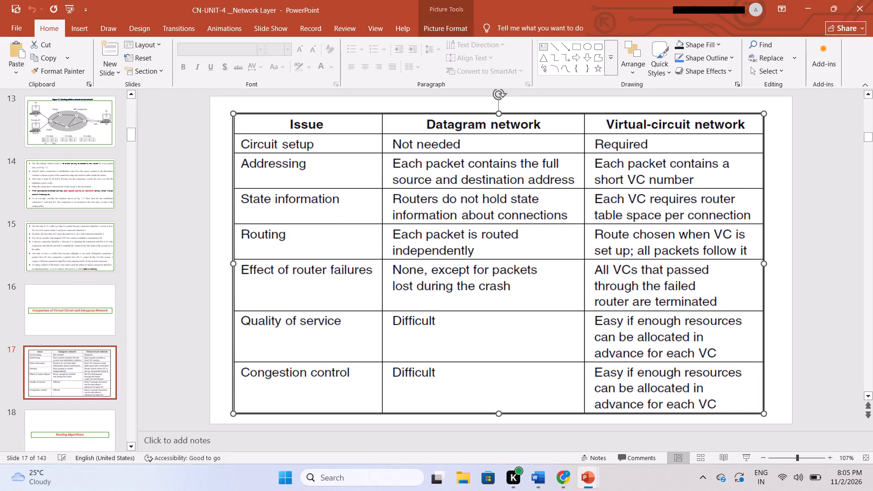
pyautogui.hotkey('ctrl', 'c')
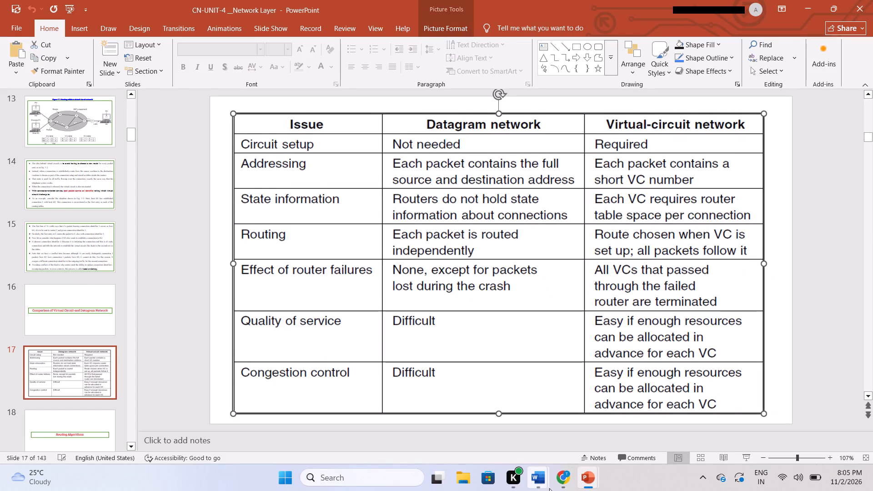
# Return to the CN-2_Marks document and paste the comparison table picture below Unit-4 question 1.
pyautogui.click(540, 487)
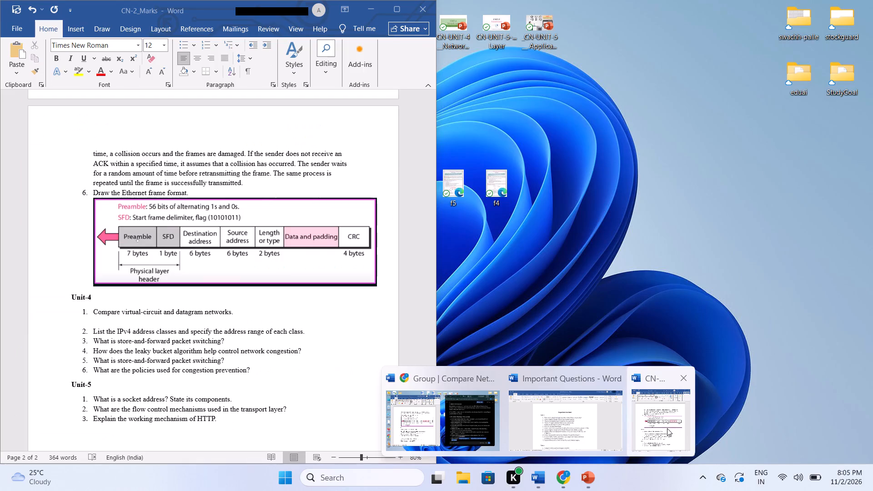
pyautogui.click(667, 428)
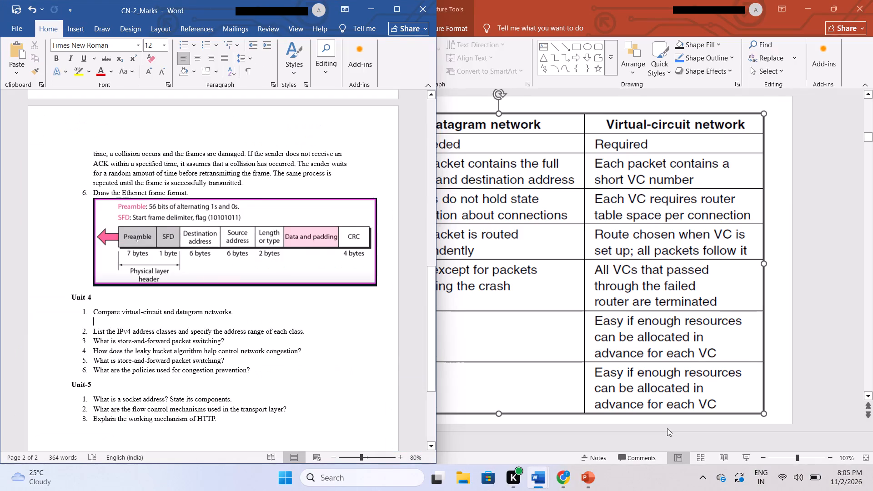
pyautogui.hotkey('ctrl', 'v')
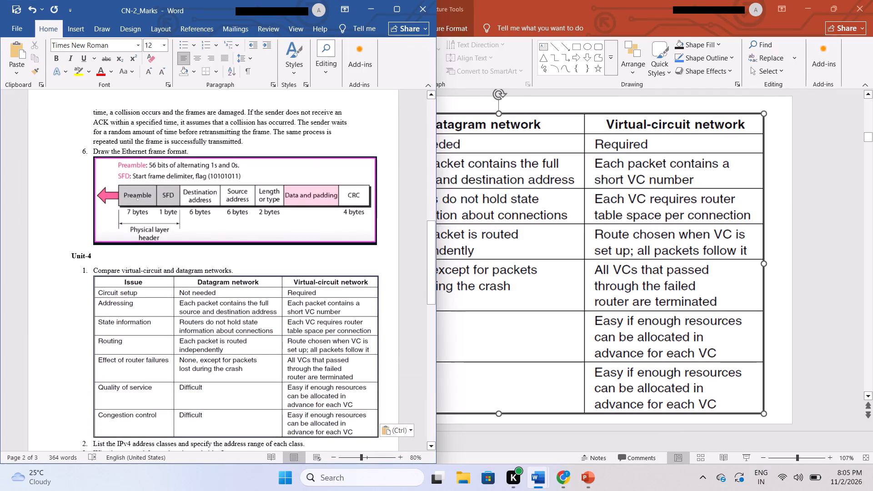
pyautogui.scroll(-2, 303, 354)
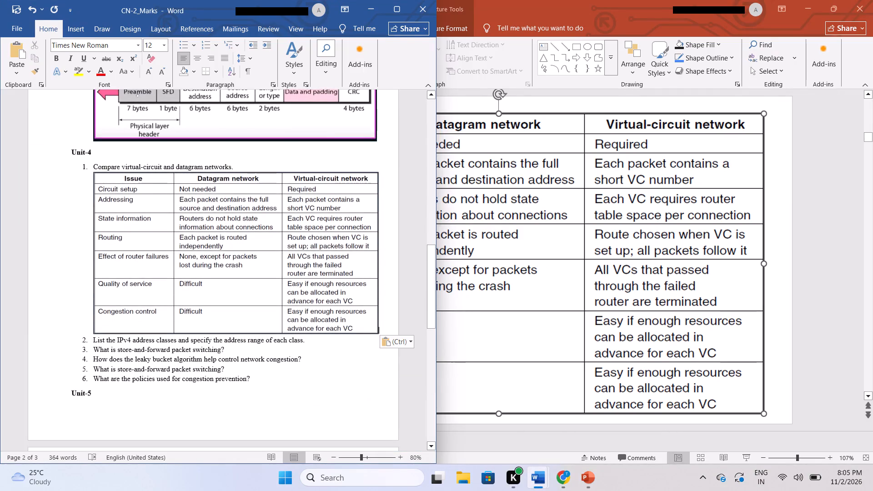
# Add an unnumbered blank line below Unit-4 question 2, "List the IPv4 address classes and specify the address range of each class.".
pyautogui.click(308, 342)
pyautogui.press('Return')
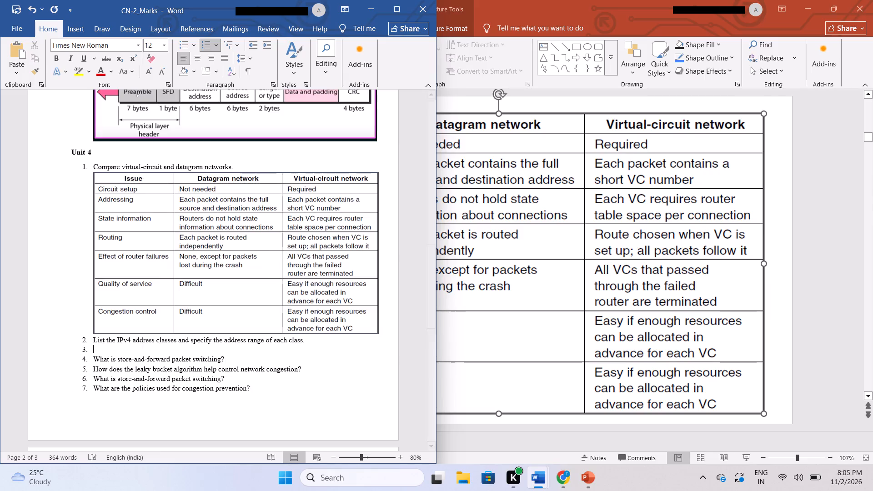
pyautogui.press('BackSpace')
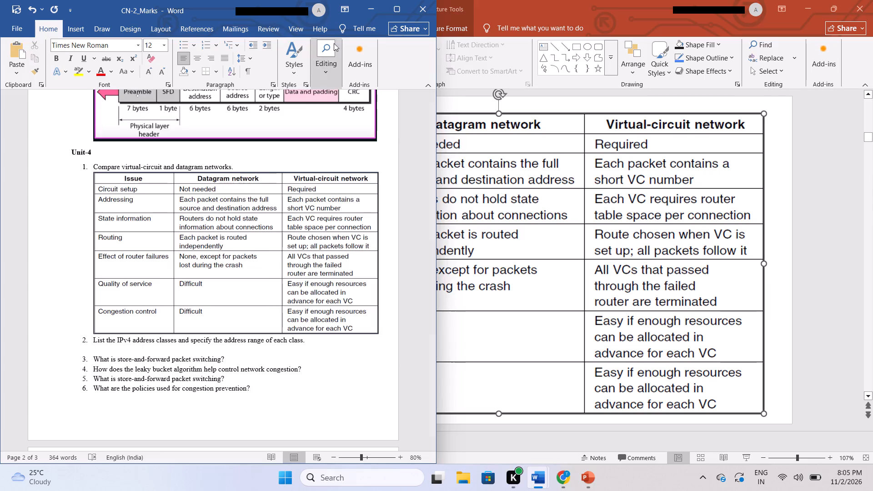
# Switch to the CN-UNIT-4 Network Layer presentation and look through the slides after slide 17 for the IP address section.
pyautogui.click(376, 7)
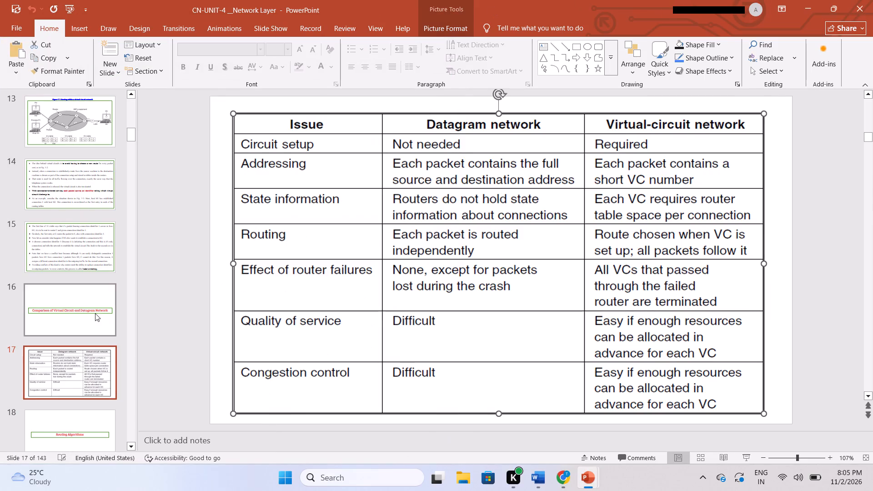
pyautogui.scroll(-6, 95, 313)
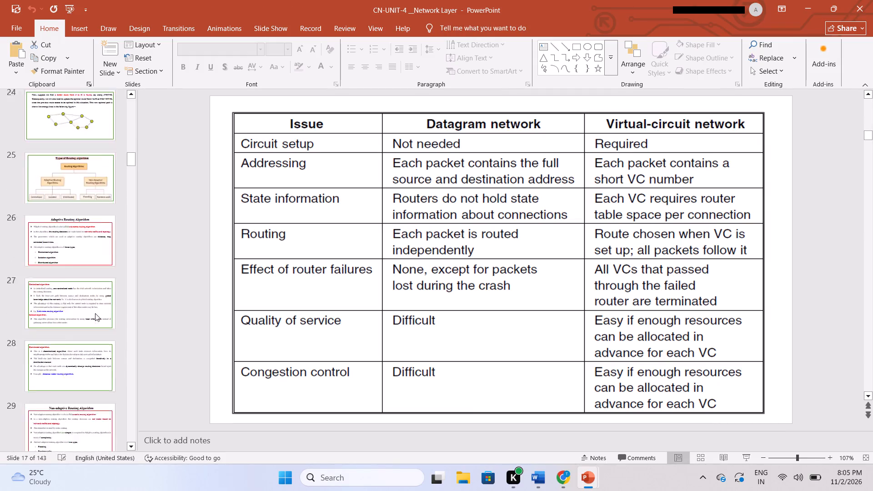
pyautogui.scroll(-9, 95, 313)
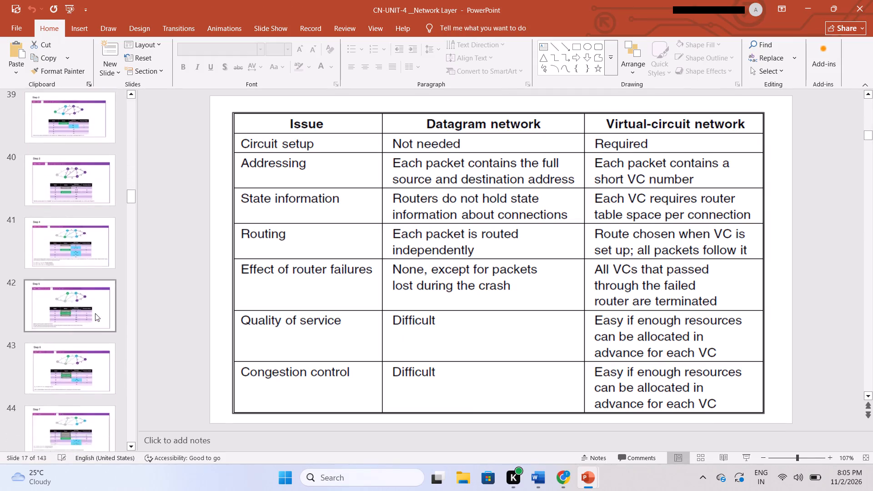
pyautogui.scroll(-11, 95, 313)
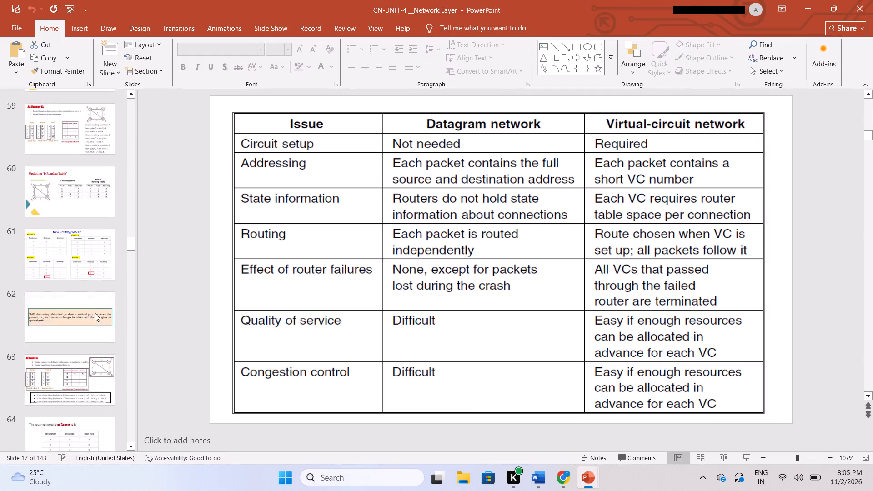
pyautogui.scroll(-6, 95, 313)
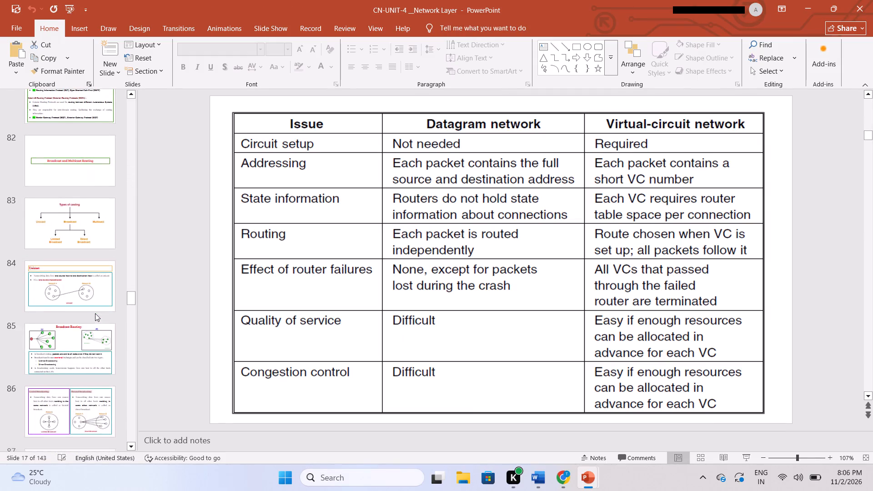
pyautogui.scroll(-11, 95, 313)
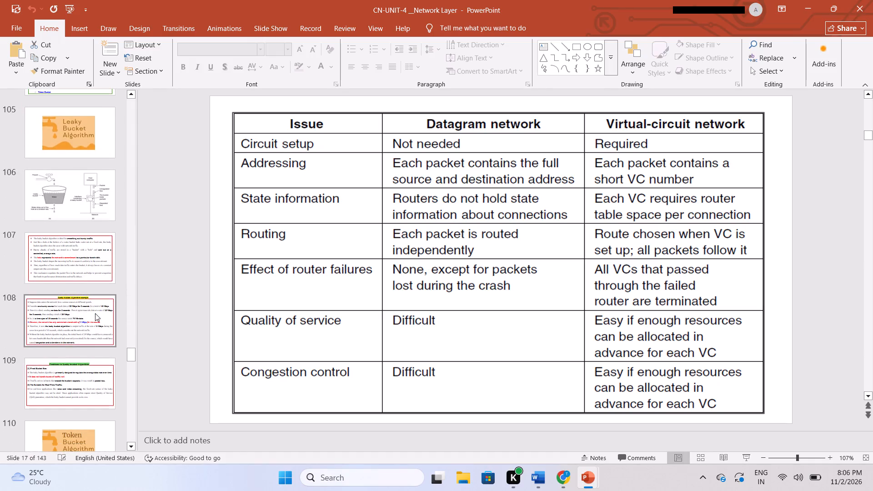
pyautogui.scroll(-6, 95, 313)
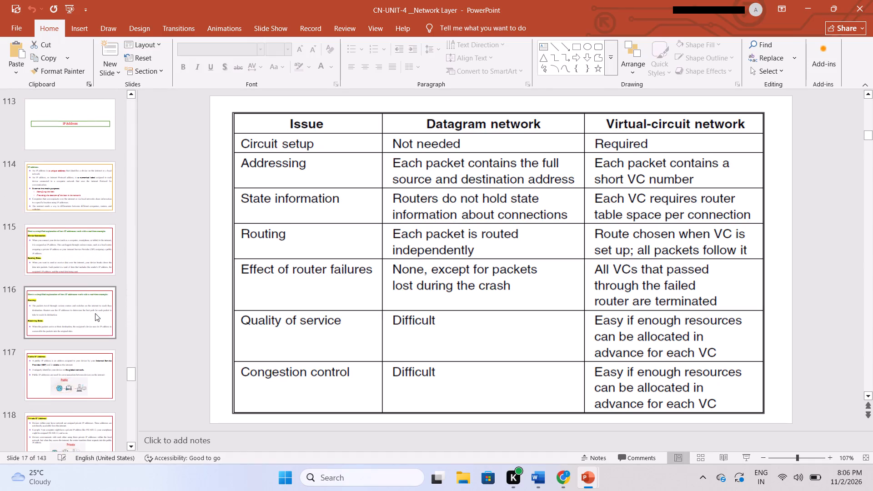
# Read through the IP address slides from slide 114 to slide 128 for material on IPv4 address classes, returning to slide 127.
pyautogui.click(58, 205)
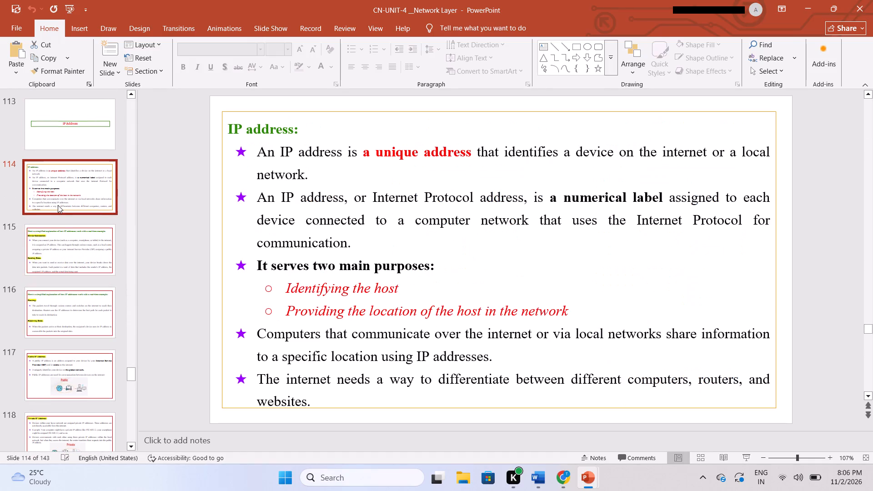
pyautogui.press('Down')
pyautogui.press('Down')
pyautogui.press('Down')
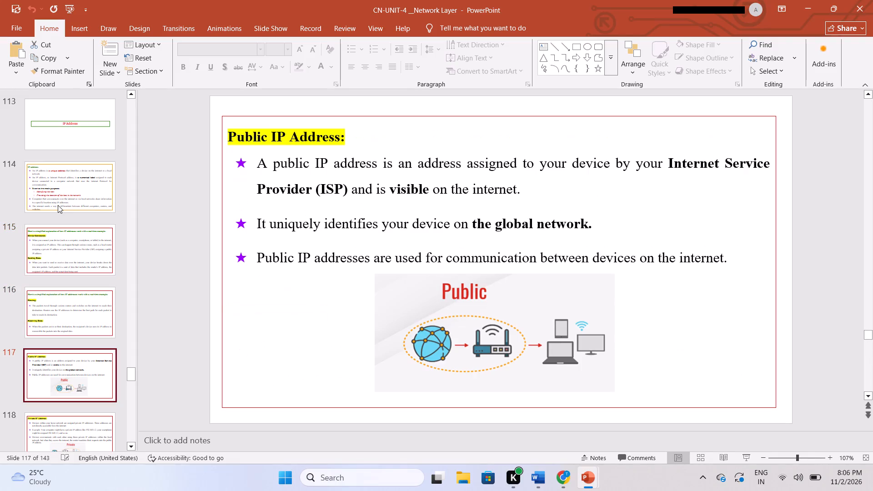
pyautogui.press('Down')
pyautogui.press('Down')
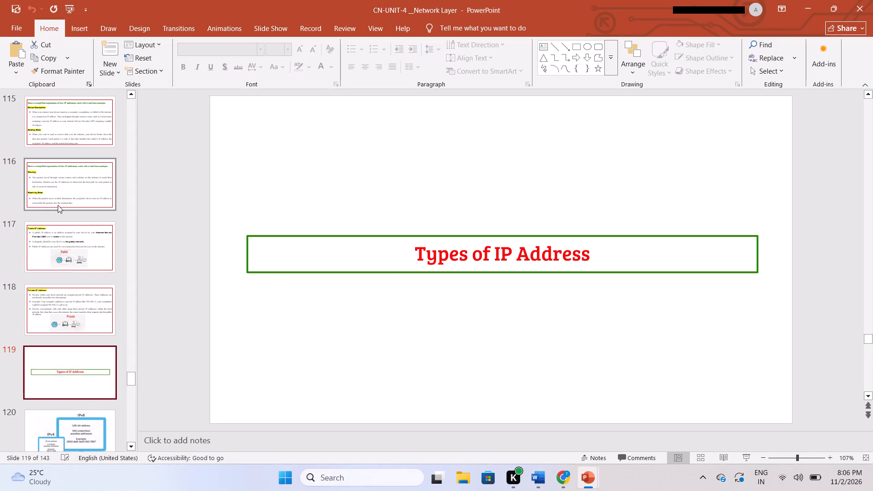
pyautogui.press('Down')
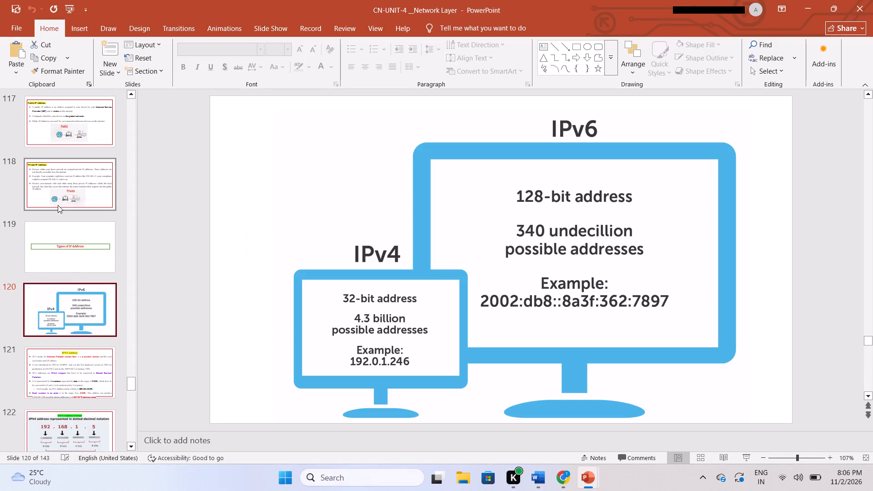
pyautogui.press('Down')
pyautogui.press('Down')
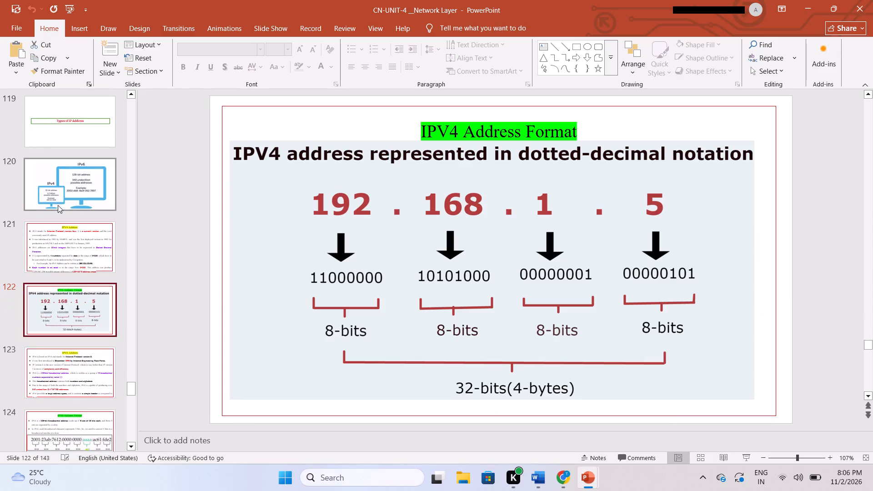
pyautogui.press('Down')
pyautogui.press('Down')
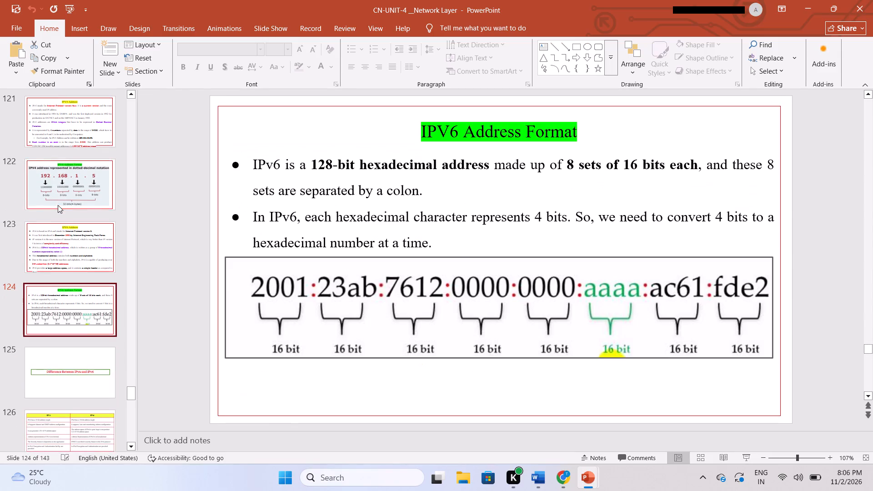
pyautogui.press('Down')
pyautogui.press('Down')
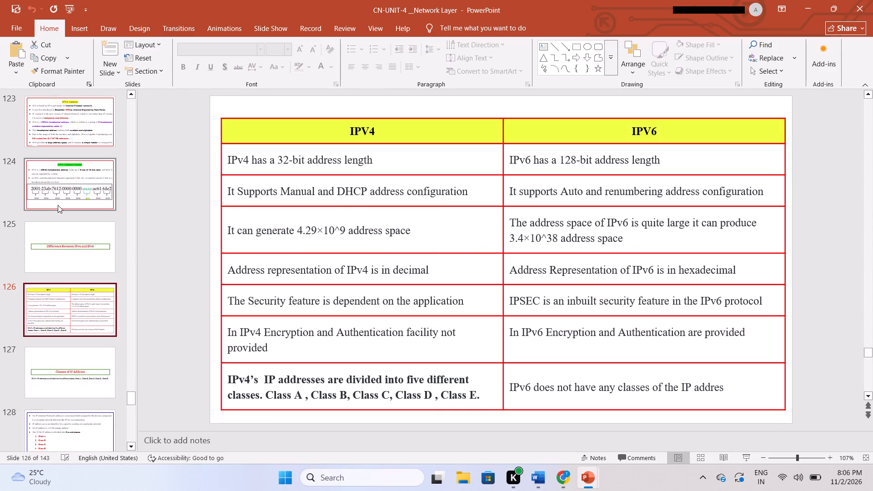
pyautogui.press('Down')
pyautogui.press('Up')
pyautogui.press('Down')
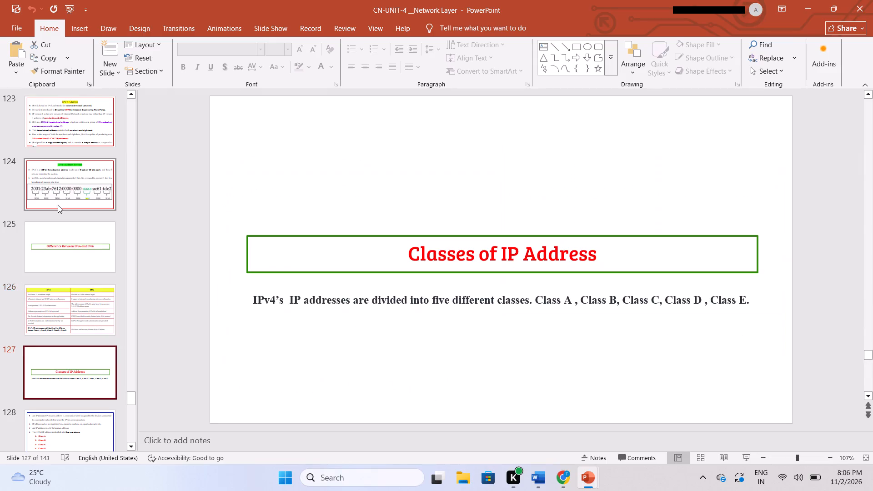
pyautogui.press('Down')
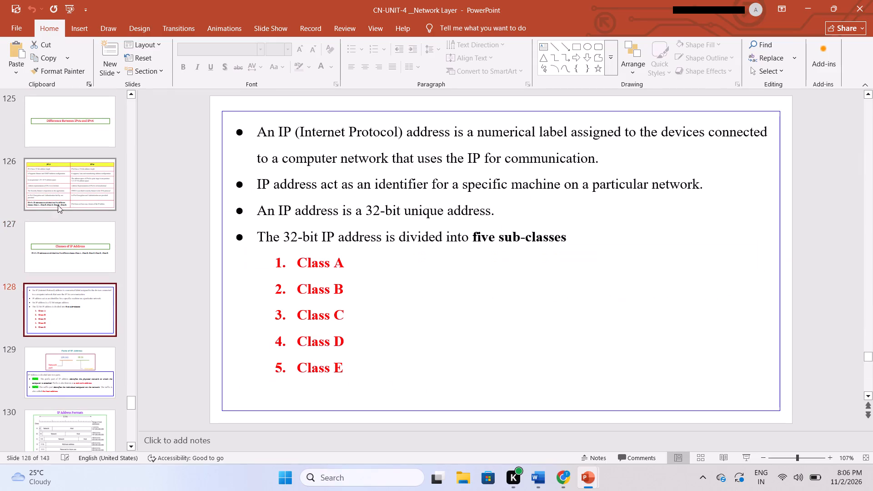
pyautogui.press('Up')
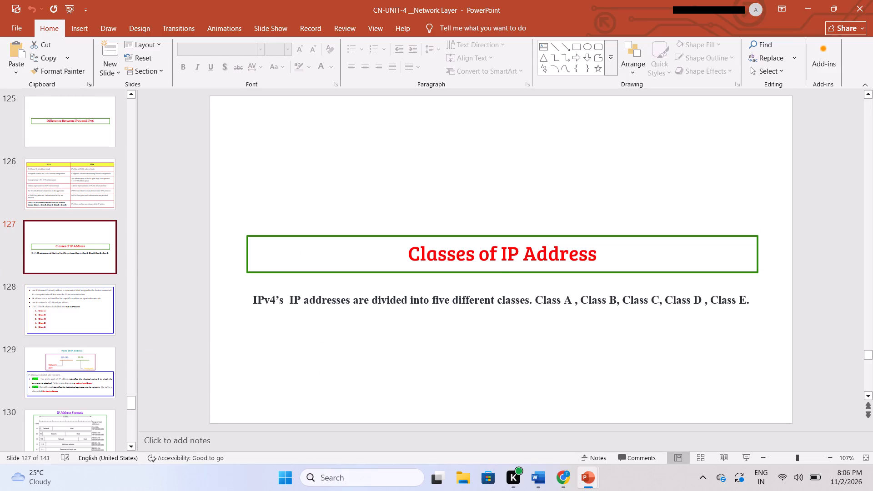
# Copy the whole sentence about IPv4's five address classes below the "Classes of IP Address" title on slide 127.
pyautogui.moveTo(254, 299); pyautogui.dragTo(370, 302)
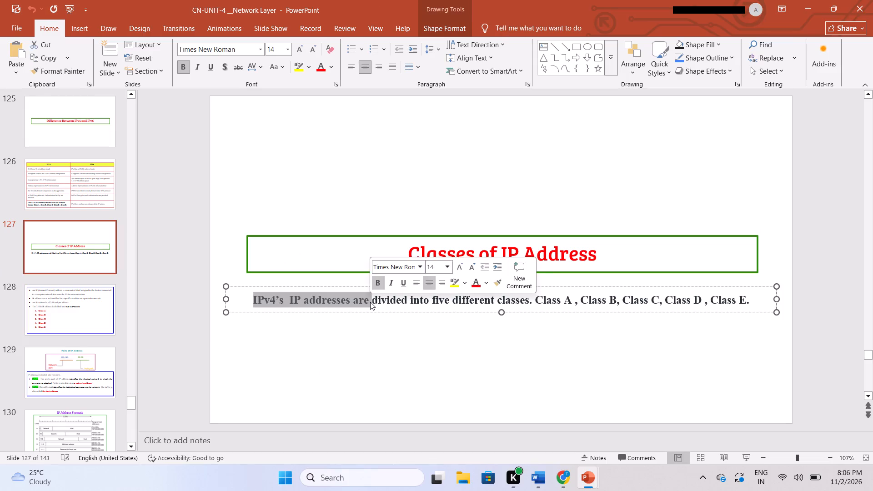
pyautogui.hotkey('ctrl', 'a')
pyautogui.hotkey('ctrl', 'c')
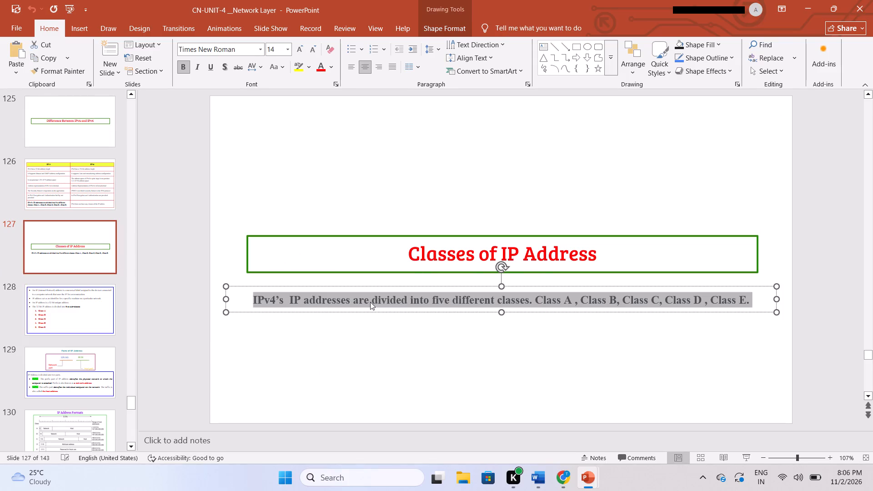
# Switch to the CN-2_Marks document and paste the IPv4 classes sentence below Unit-4 question 2.
pyautogui.click(535, 476)
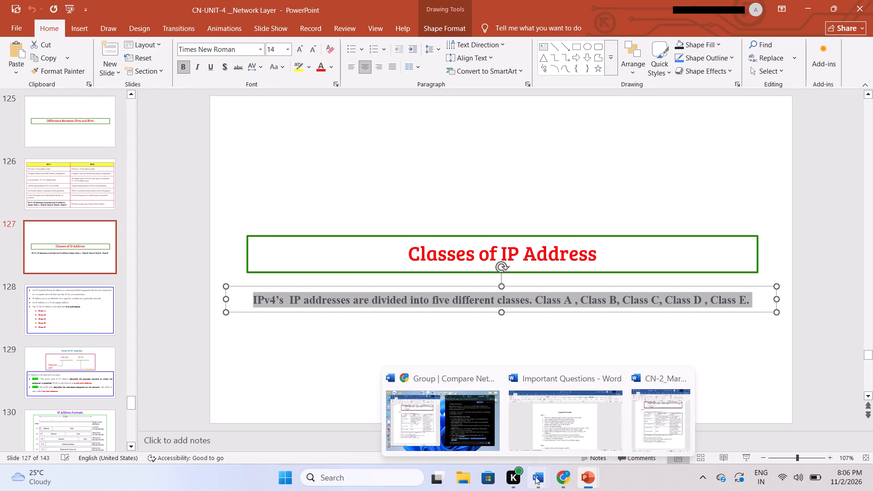
pyautogui.click(643, 439)
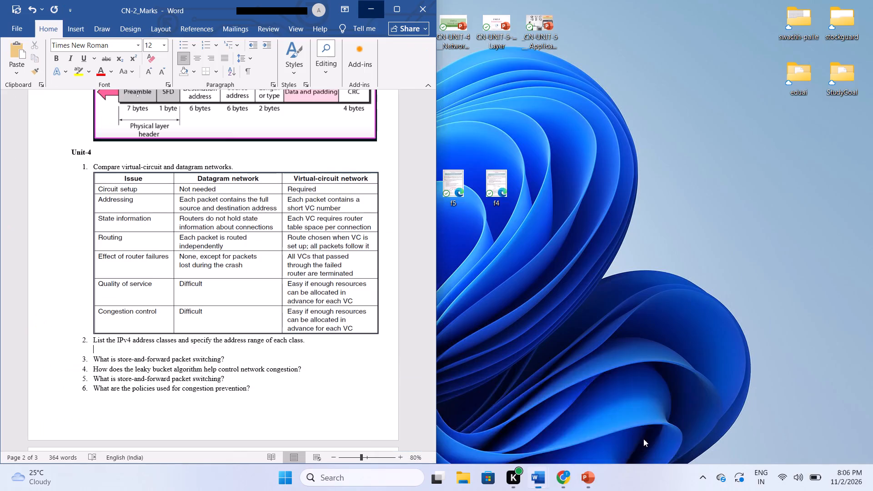
pyautogui.hotkey('ctrl', 'v')
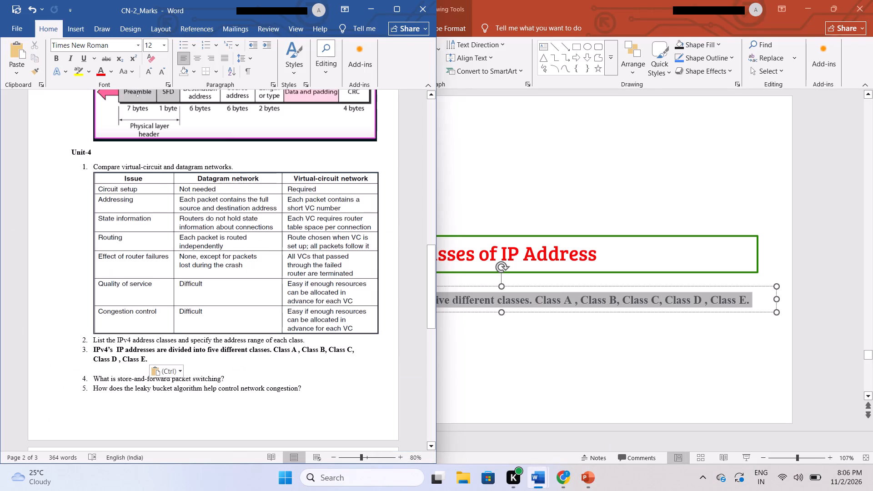
# Remove the list number from the pasted IPv4 classes sentence and indent both its lines to align with the question text.
pyautogui.click(86, 346)
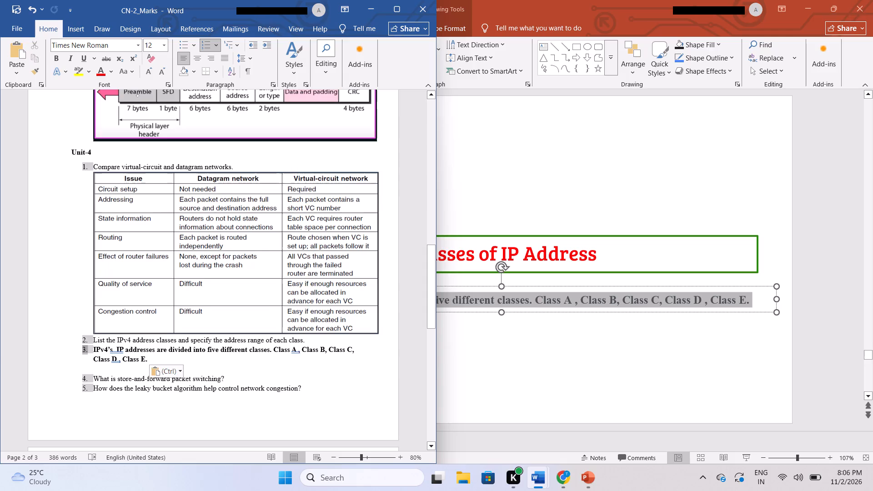
pyautogui.press('BackSpace')
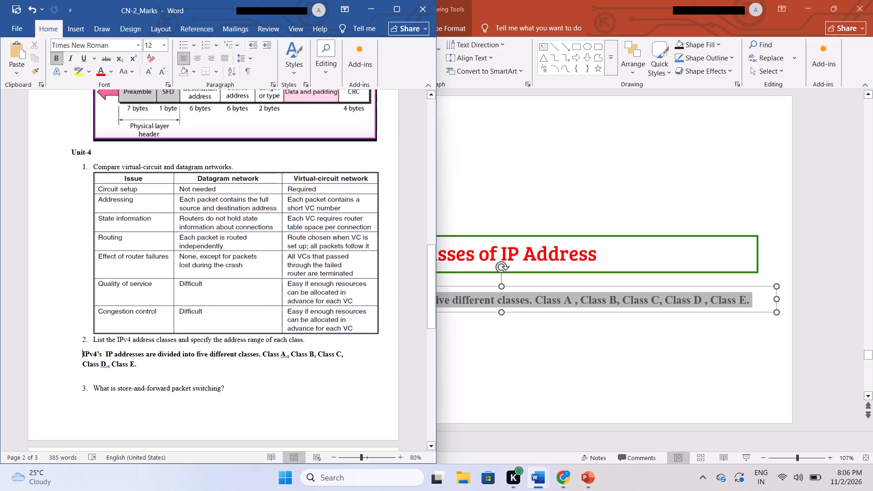
pyautogui.press('Tab')
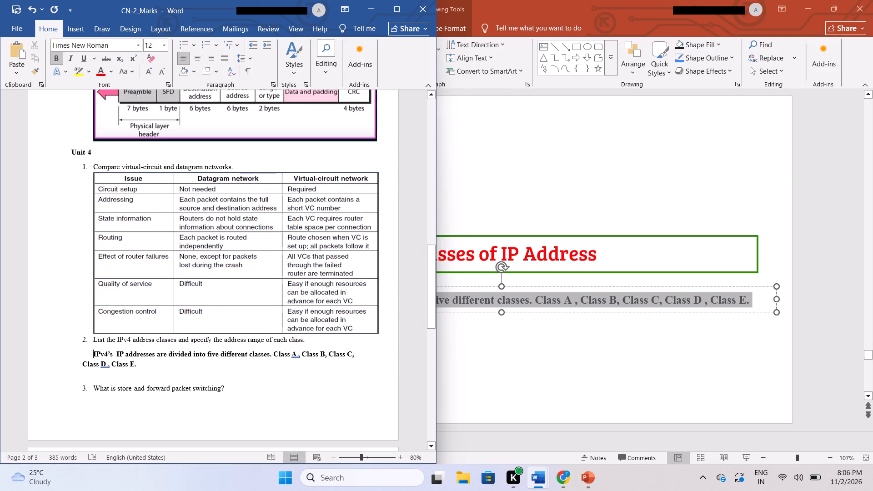
pyautogui.click(81, 365)
pyautogui.press('Tab')
# Add a blank line below the IPv4 classes sentence in the answer to Unit-4 question 2.
pyautogui.click(174, 365)
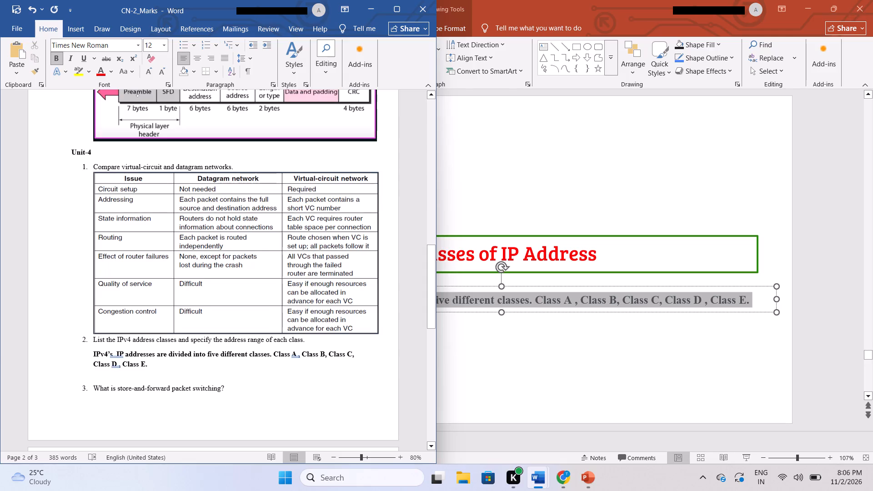
pyautogui.press('Return')
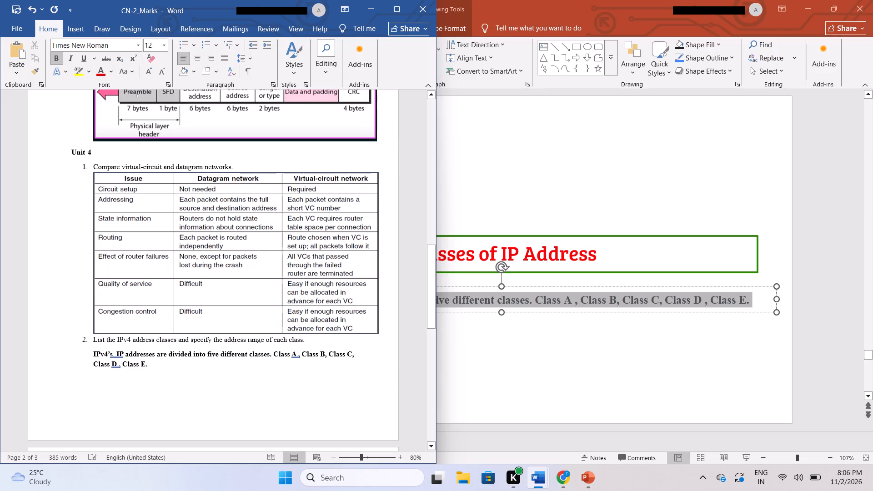
pyautogui.scroll(-2, 213, 370)
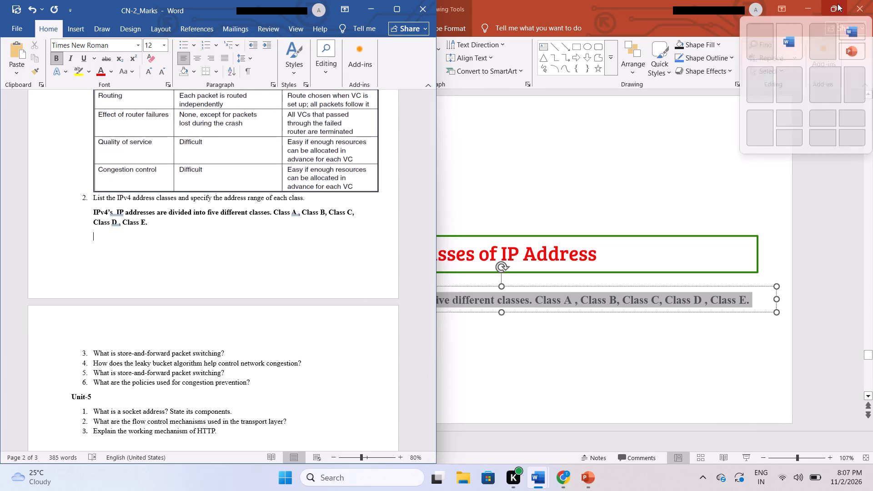
# Arrange the CN-UNIT-4 Network Layer presentation and the CN-2_Marks document side by side.
pyautogui.click(779, 28)
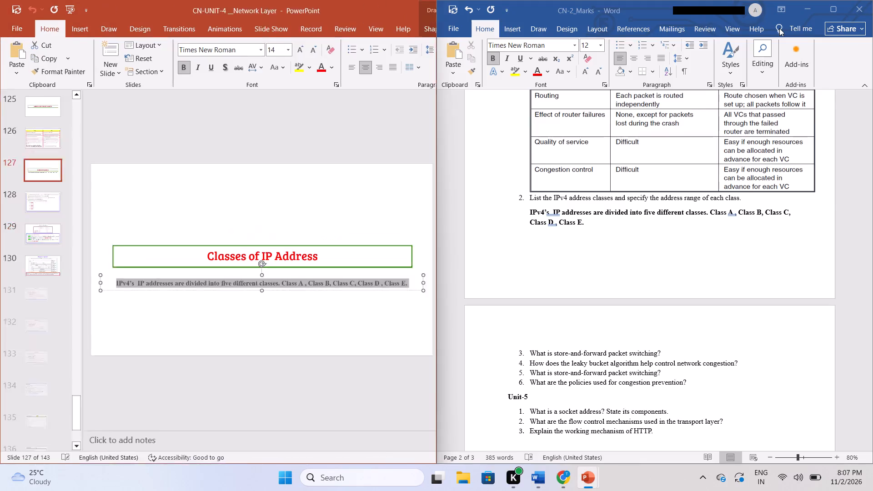
# Look through the slides after Classes of IP Address for the address range of each IPv4 class.
pyautogui.click(278, 316)
pyautogui.press('Down')
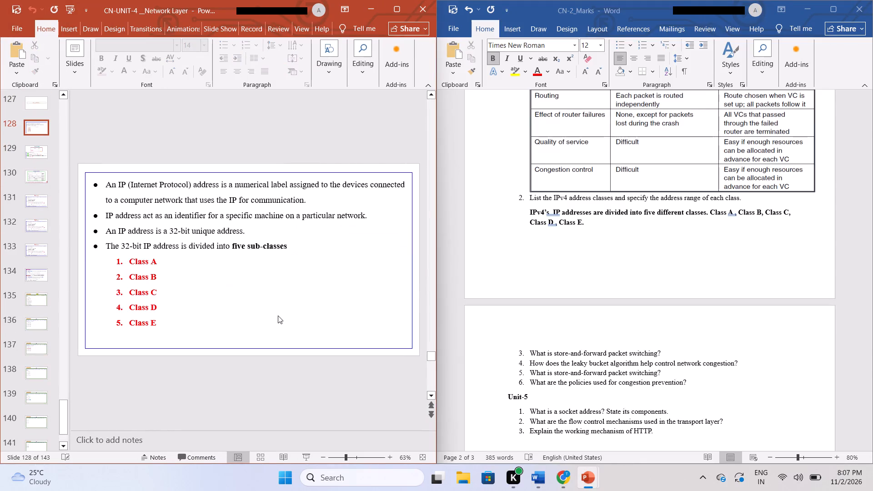
pyautogui.press('Down')
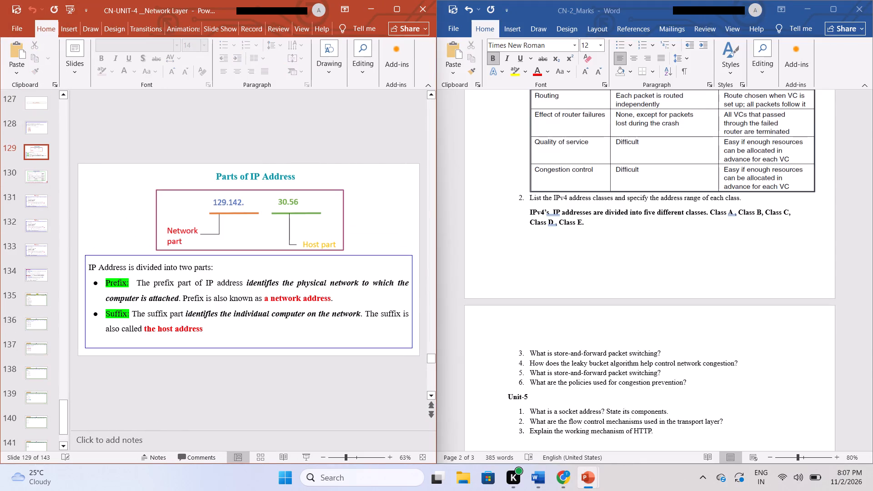
pyautogui.press('Down')
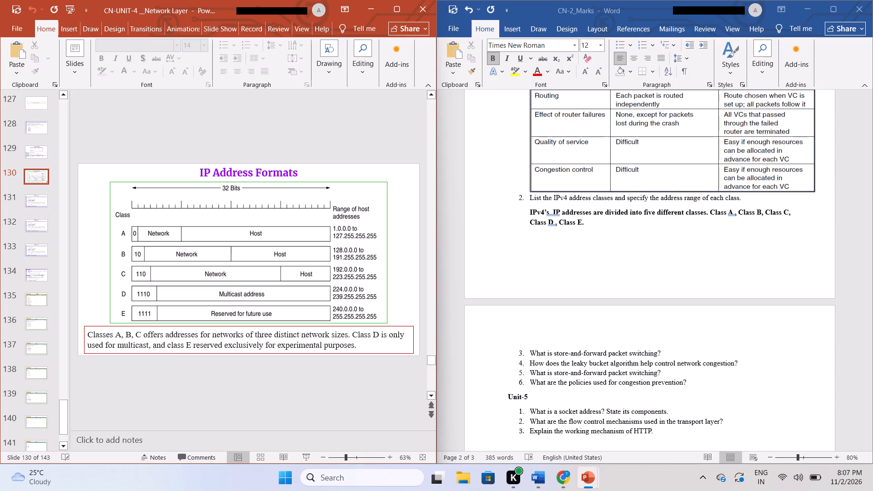
pyautogui.press('Down')
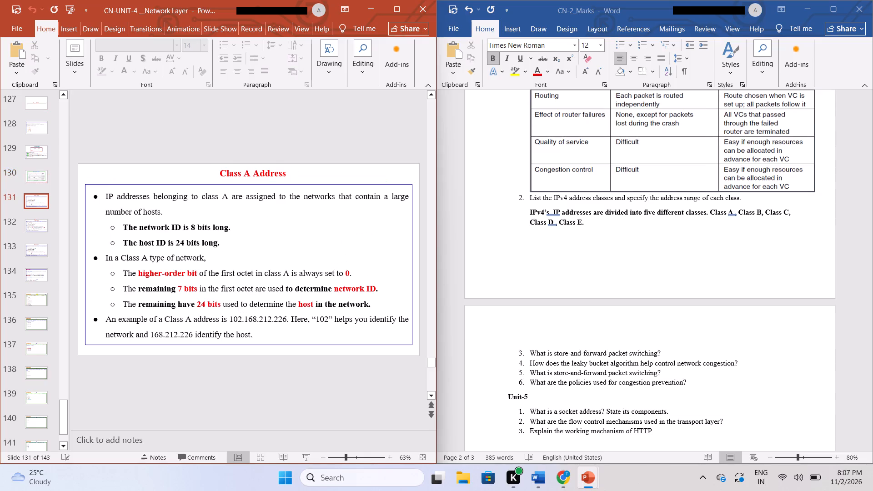
pyautogui.press('Down')
pyautogui.press('Down')
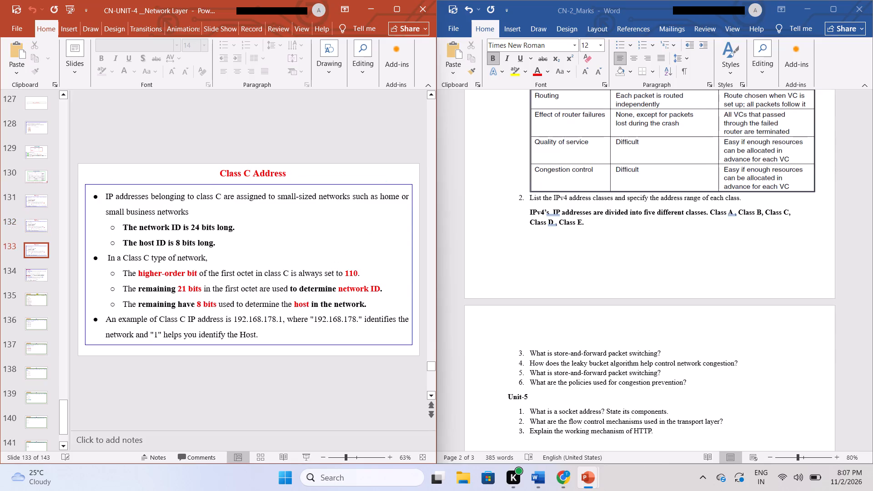
pyautogui.press('Down')
pyautogui.press('Down')
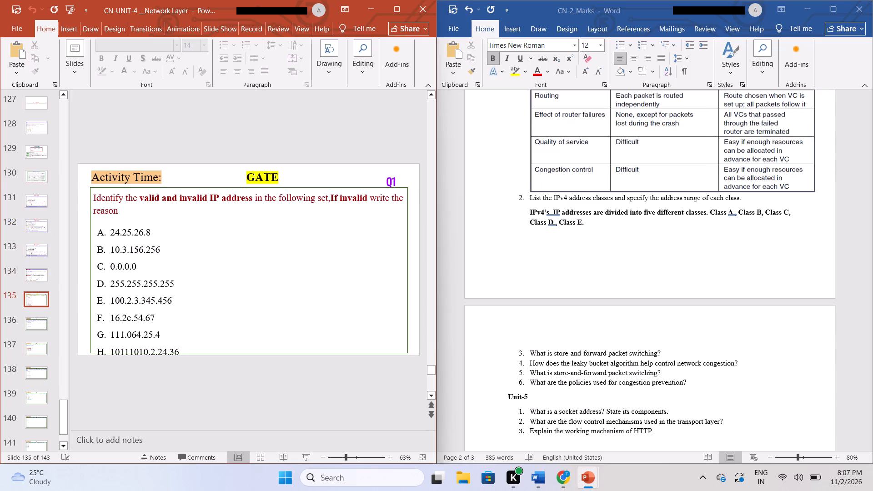
pyautogui.press('Up')
pyautogui.press('Up')
pyautogui.press('Up')
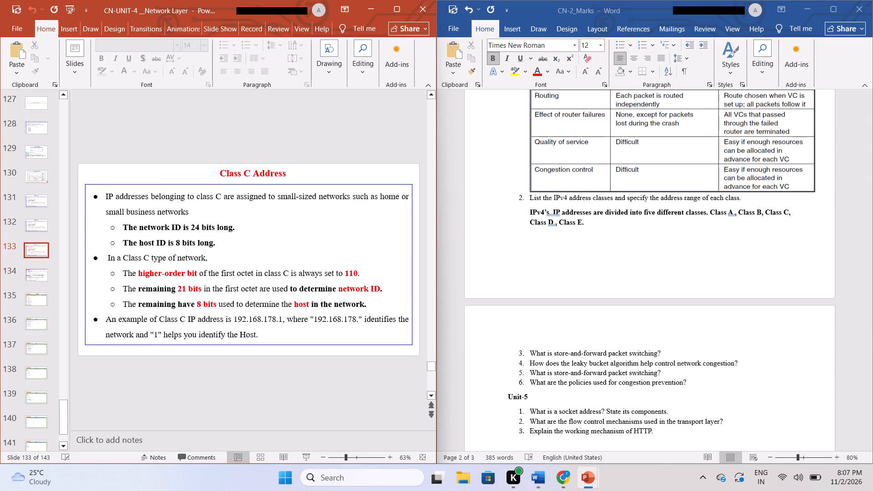
pyautogui.press('Up')
pyautogui.press('Up')
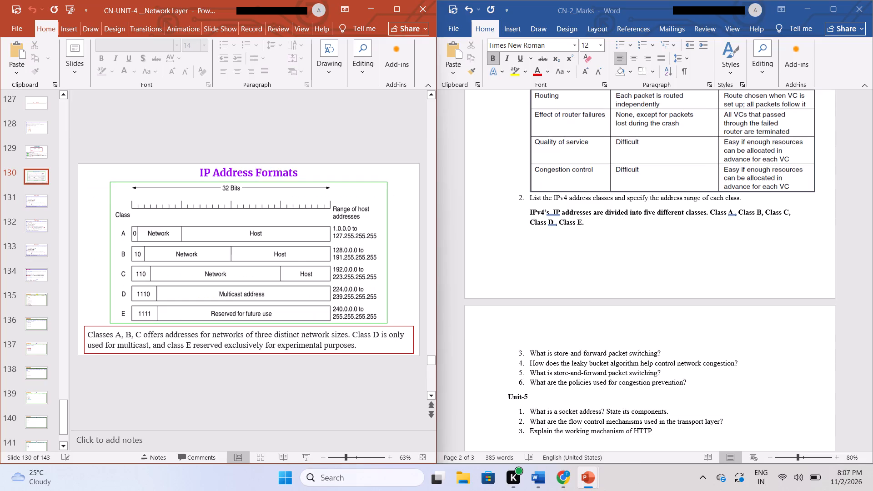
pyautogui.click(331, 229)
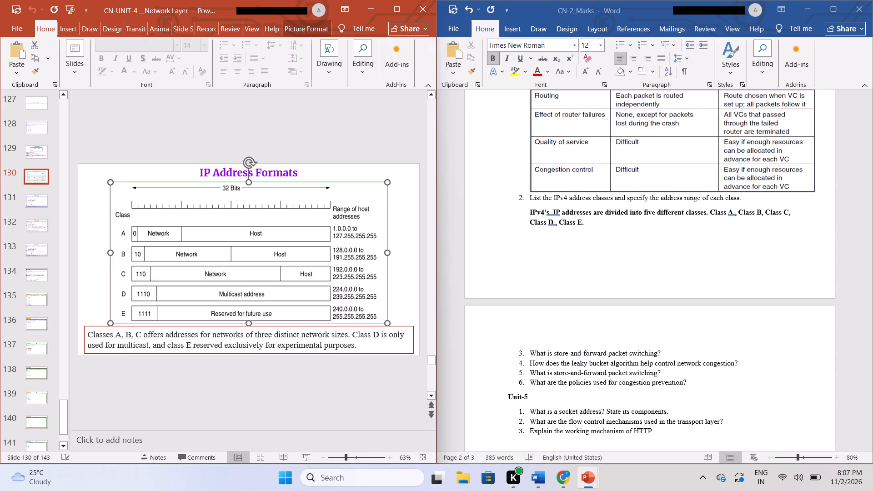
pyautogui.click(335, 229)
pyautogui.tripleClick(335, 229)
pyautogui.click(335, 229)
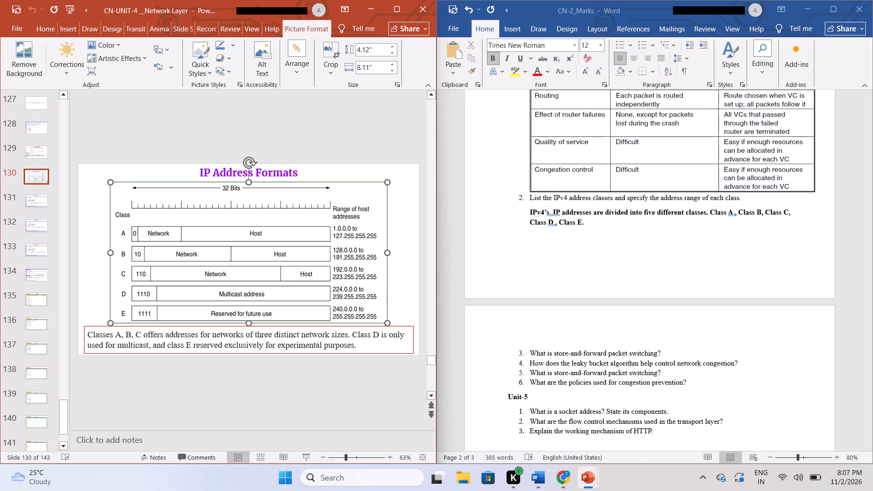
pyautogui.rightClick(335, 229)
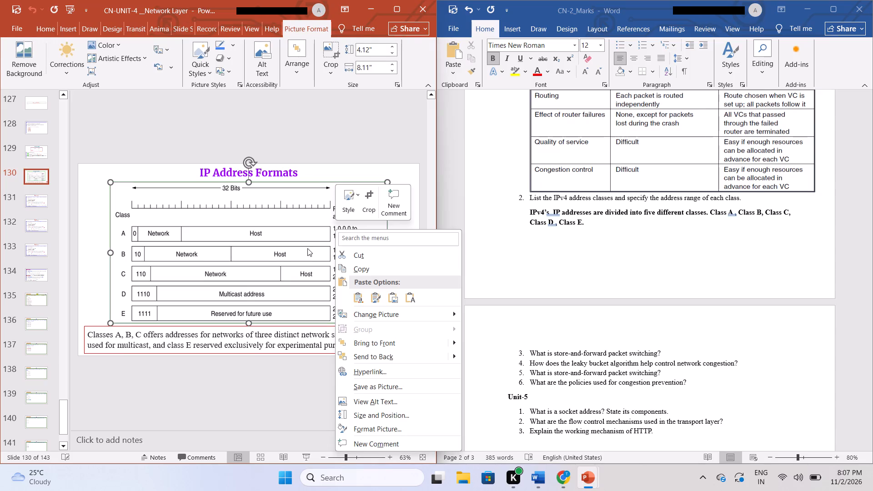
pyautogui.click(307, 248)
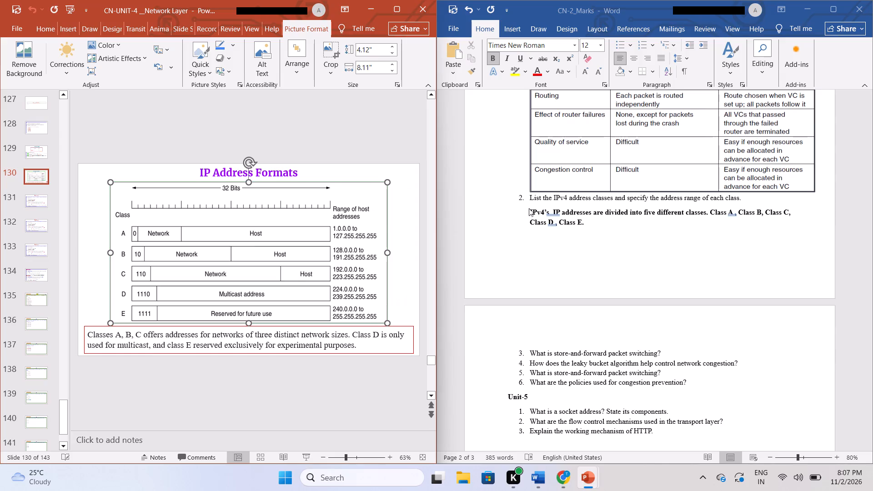
# In the CN-2_Marks document, add a Class A line giving the range 1.0.0.0 to 127.255.255.255 below the IPv4 classes sentence.
pyautogui.click(618, 225)
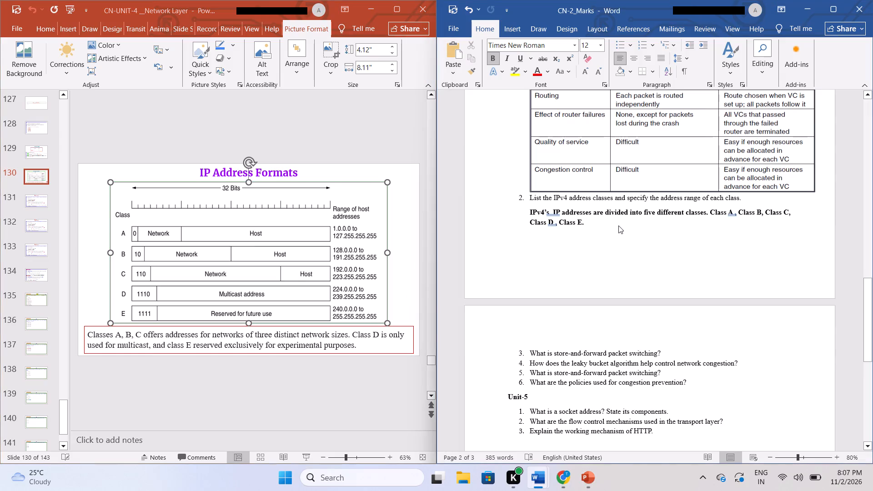
pyautogui.write('class')
pyautogui.press('space')
pyautogui.hotkey('shift', 'a')
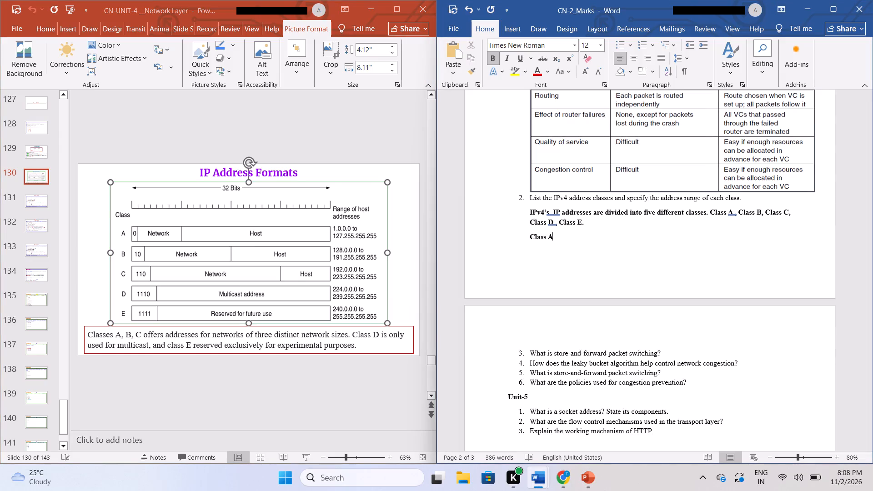
pyautogui.write(':')
pyautogui.press('space')
pyautogui.write('1.0.0.0')
pyautogui.press('space')
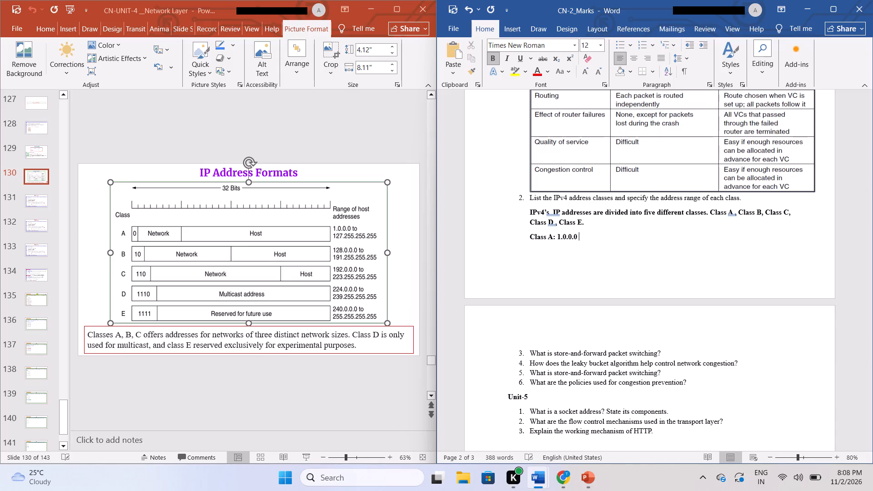
pyautogui.write('t0 12')
pyautogui.write('7.255')
pyautogui.write('..255')
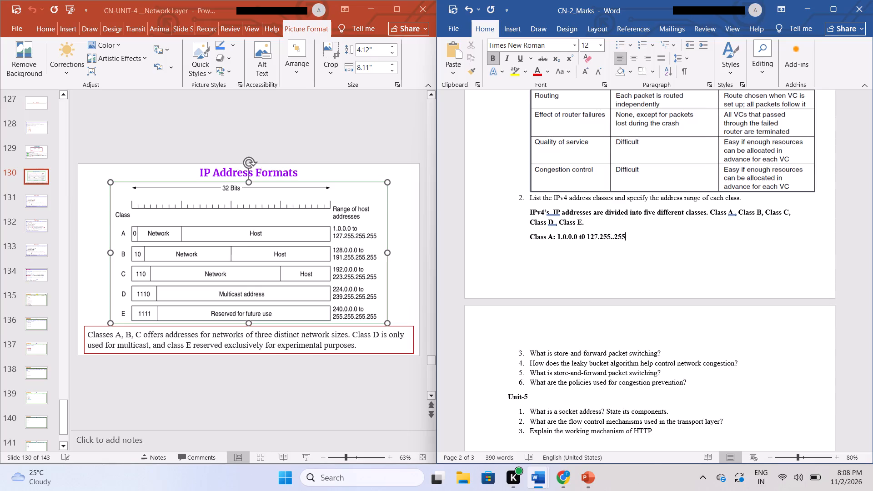
pyautogui.press('Left')
pyautogui.press('Left')
pyautogui.press('Left')
pyautogui.press('BackSpace')
pyautogui.press('Right')
pyautogui.press('Right')
pyautogui.press('Right')
pyautogui.press('.')
pyautogui.write('255')
# Start a Class B line below the Class A range, with the starting address 128.0.0.0.
pyautogui.press('Return')
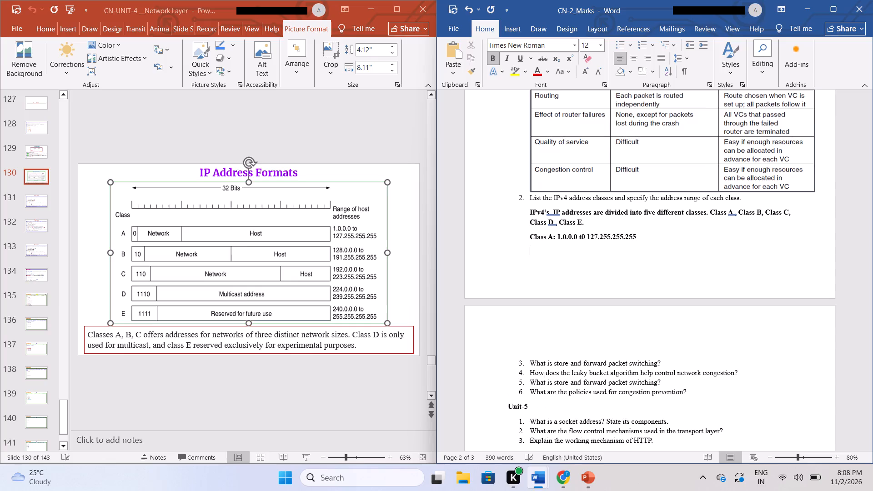
pyautogui.write('class')
pyautogui.press('space')
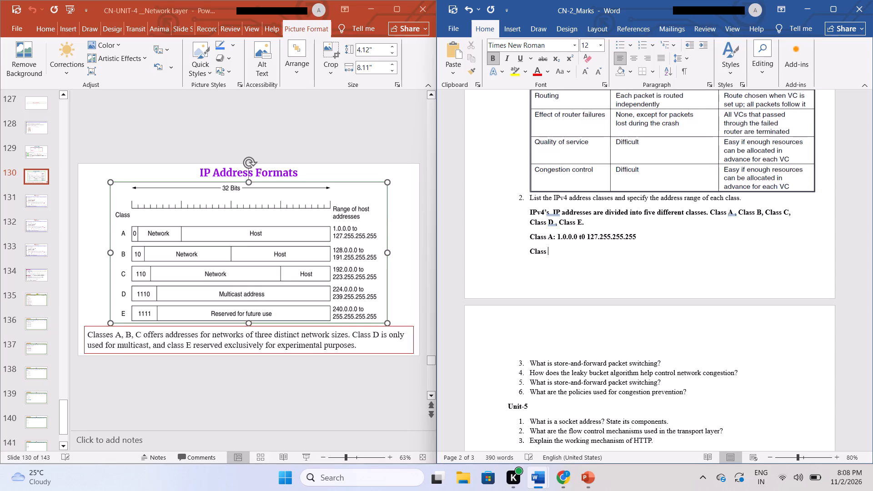
pyautogui.write('B')
pyautogui.press('space')
pyautogui.hotkey('shift', ':')
pyautogui.write('12')
pyautogui.write('8.0')
pyautogui.write('.0')
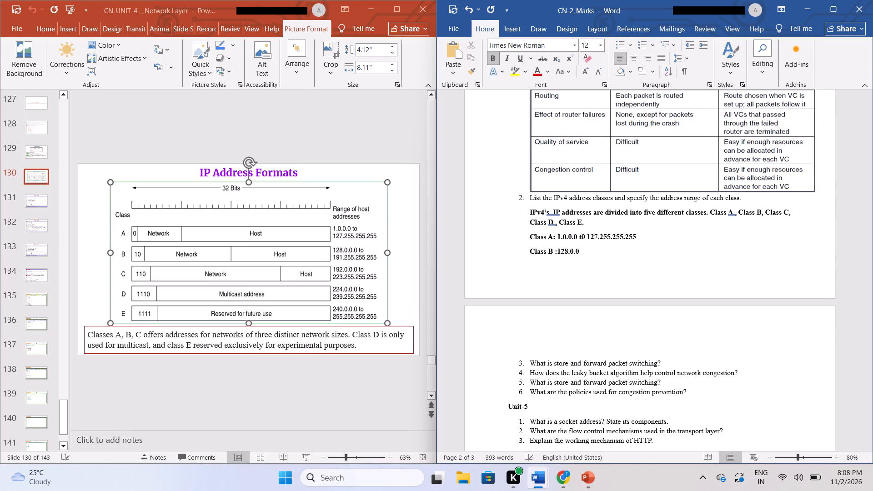
pyautogui.press('.')
pyautogui.press('0')
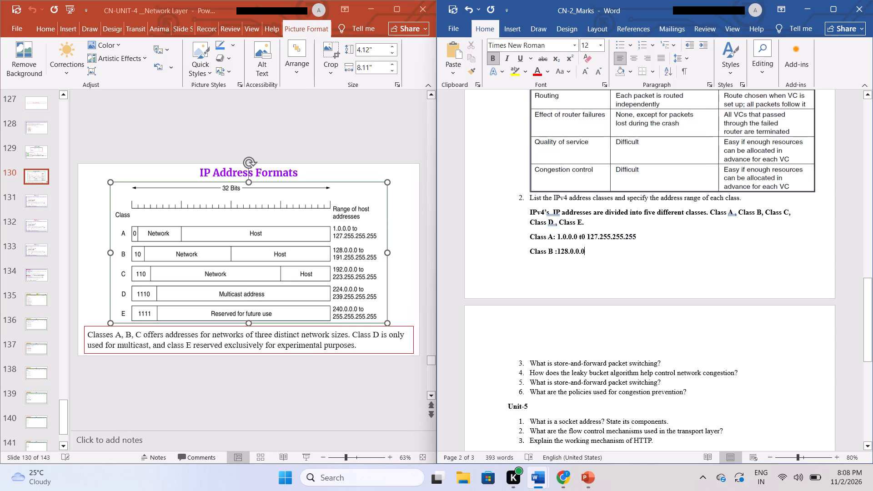
# Correct "t0" to "to" in the Class A address range.
pyautogui.click(586, 235)
pyautogui.press('Left')
pyautogui.press('BackSpace')
pyautogui.press('o')
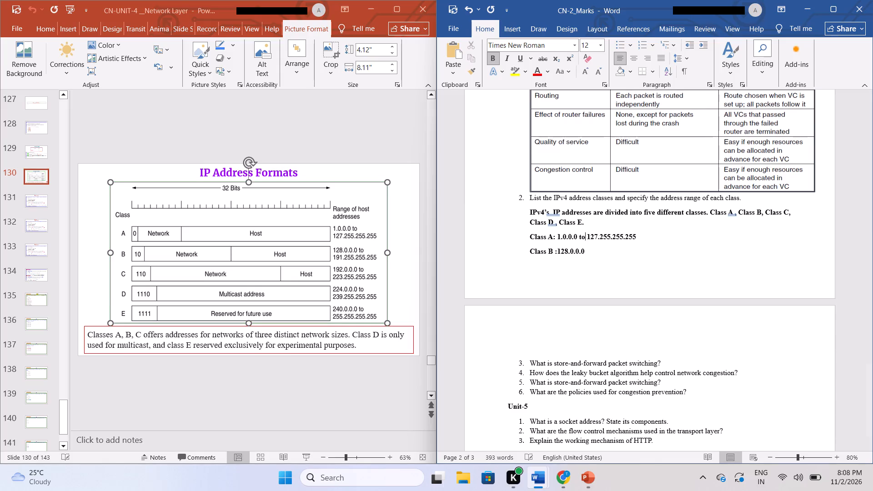
# Continue the Class B range after 128.0.0.0 with "to 191." as the beginning of its end address.
pyautogui.click(597, 249)
pyautogui.press('space')
pyautogui.write('to')
pyautogui.press('space')
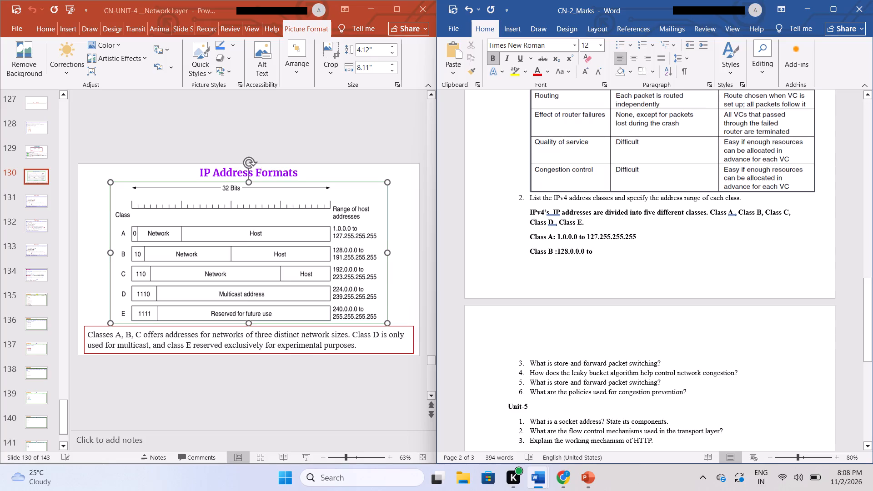
pyautogui.write('191')
pyautogui.press('.')
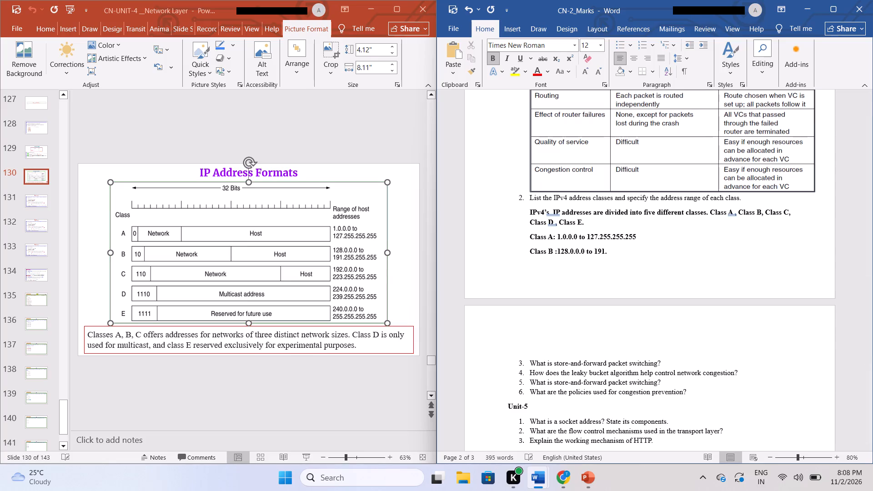
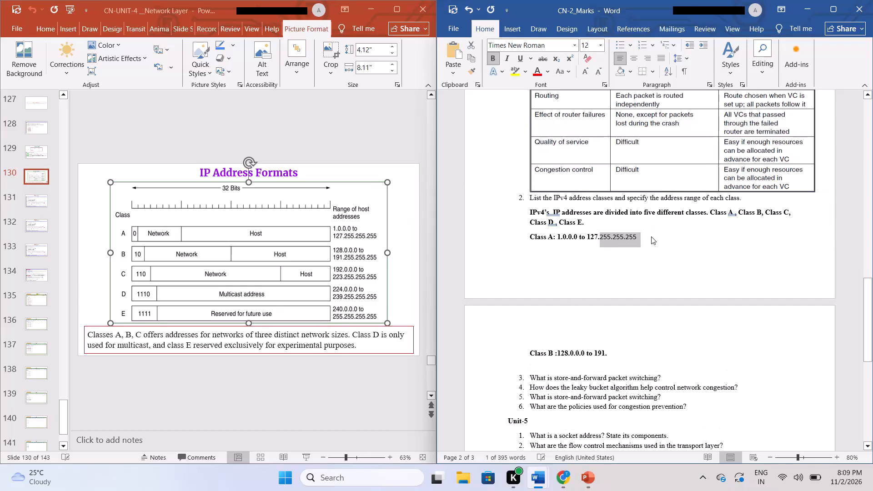
# Complete the Class B end address after "191." with 255.255.255 copied from the Class A range.
pyautogui.hotkey('ctrl', 'z')
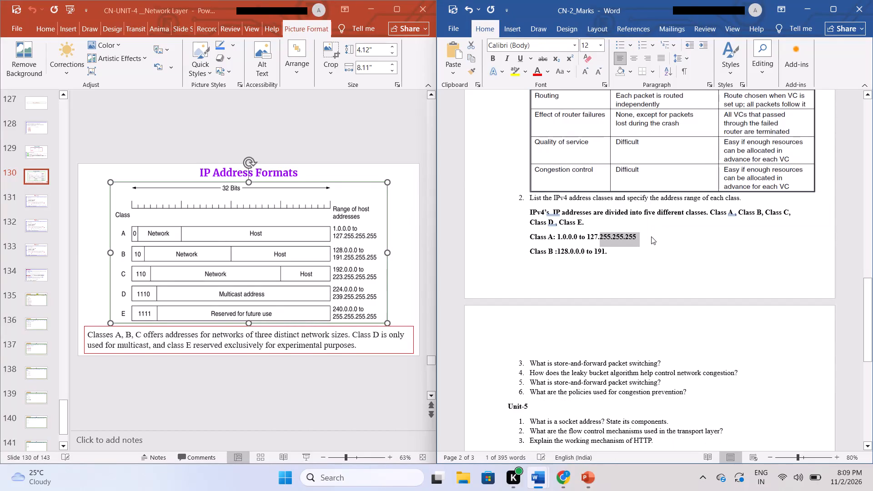
pyautogui.hotkey('ctrl', 'c')
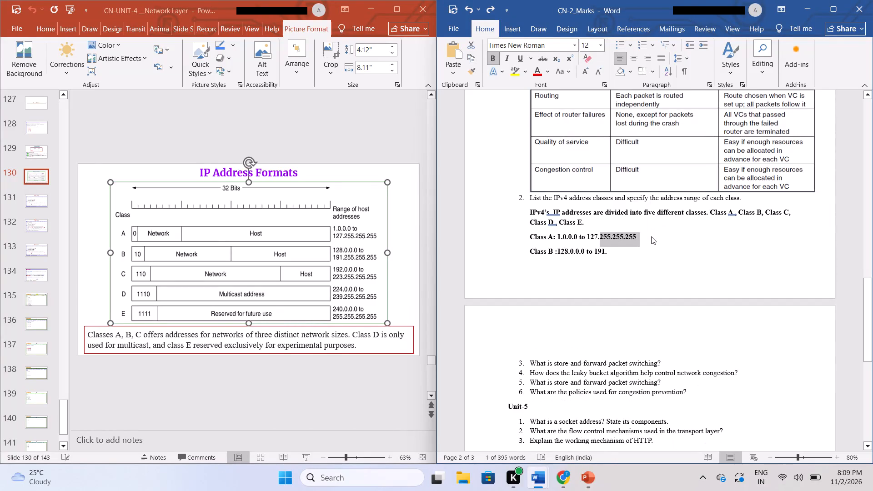
pyautogui.click(616, 252)
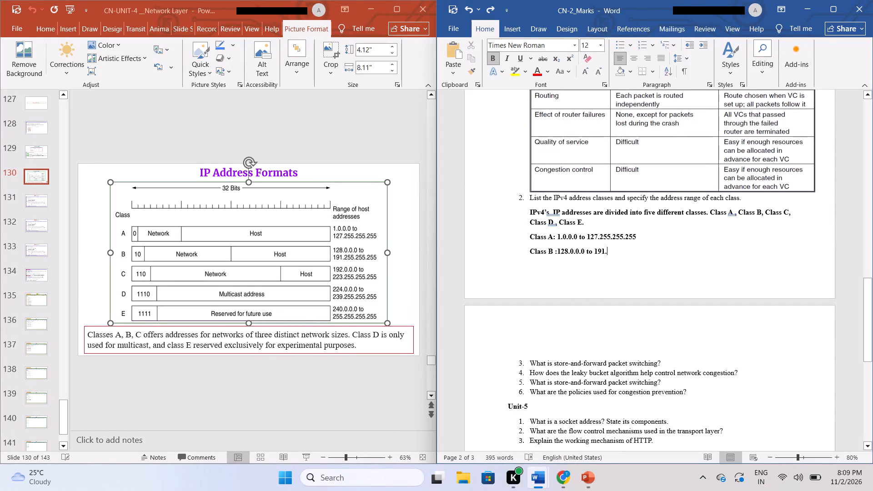
pyautogui.hotkey('ctrl', 'v')
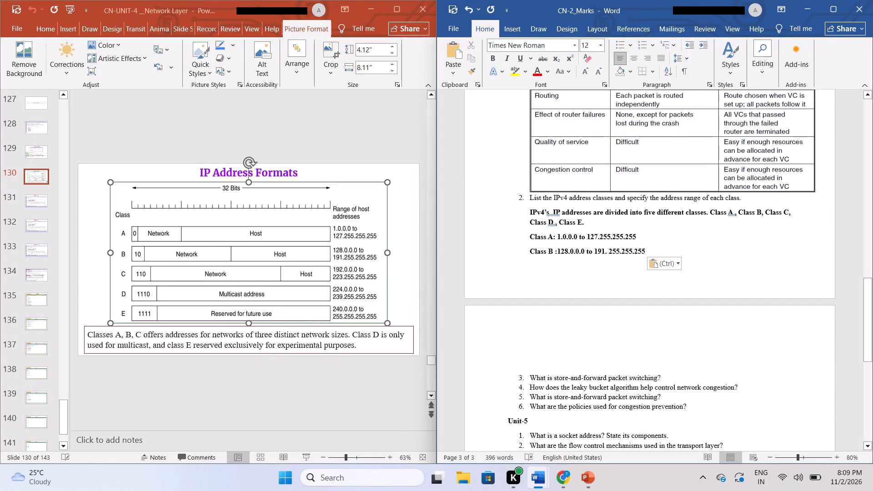
# Add a Class C line below Class B giving the range 192.0.0.0 to 223.255.255.255, reusing the copied 255.255.255.
pyautogui.write('Class')
pyautogui.press('space')
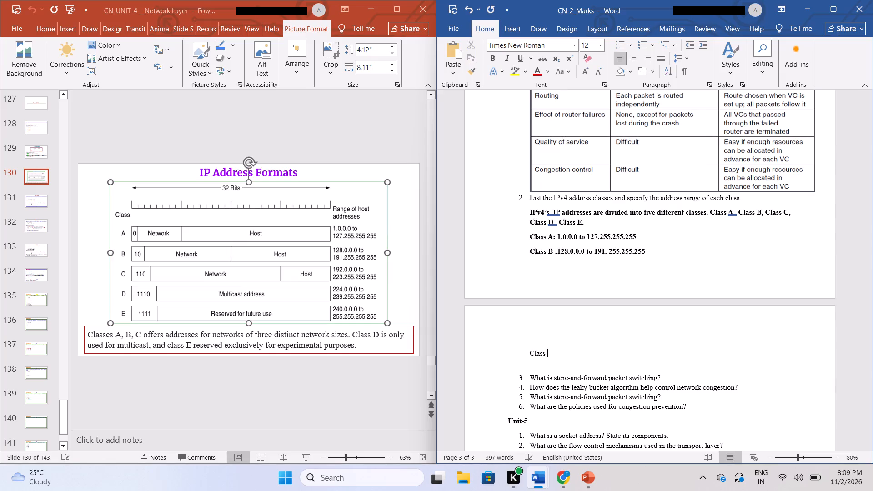
pyautogui.press('c')
pyautogui.press('BackSpace')
pyautogui.write('C :')
pyautogui.press('space')
pyautogui.write('192.0')
pyautogui.write('.0.0')
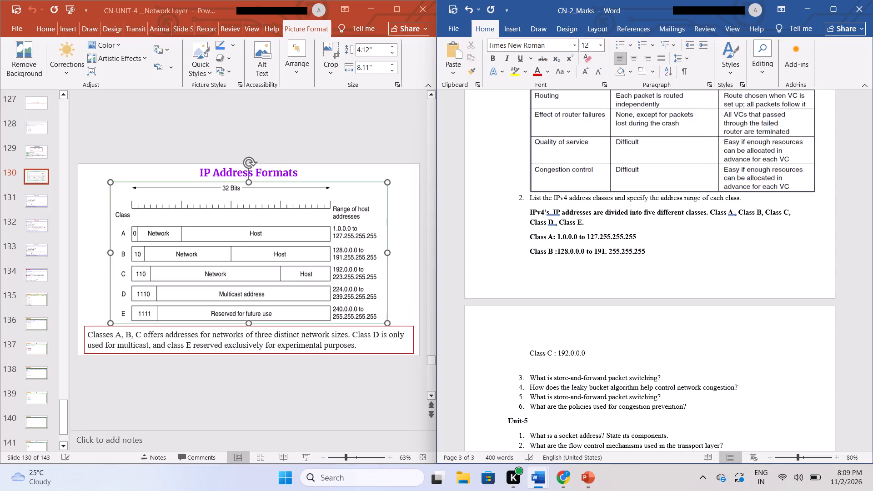
pyautogui.press('space')
pyautogui.write('to')
pyautogui.press('space')
pyautogui.write('223')
pyautogui.press('.')
pyautogui.hotkey('ctrl', 'v')
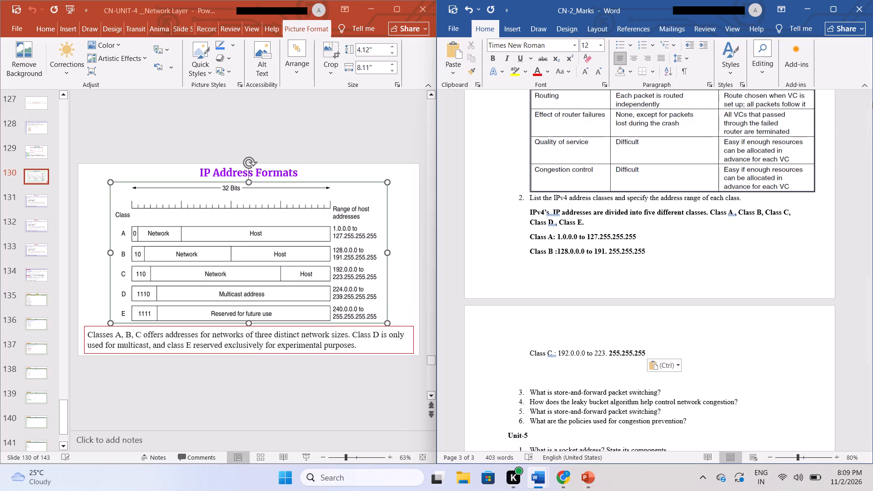
# Remove the extra space before 255.255.255 in the Class B and Class C address ranges.
pyautogui.click(609, 251)
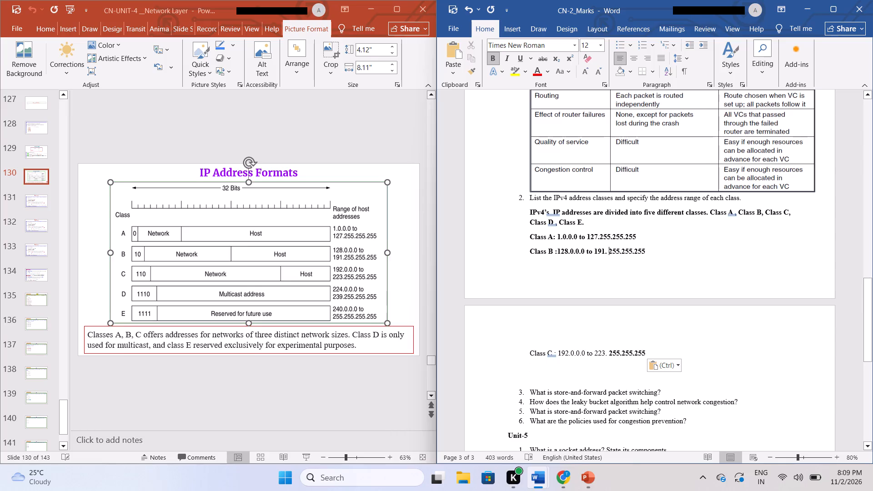
pyautogui.press('BackSpace')
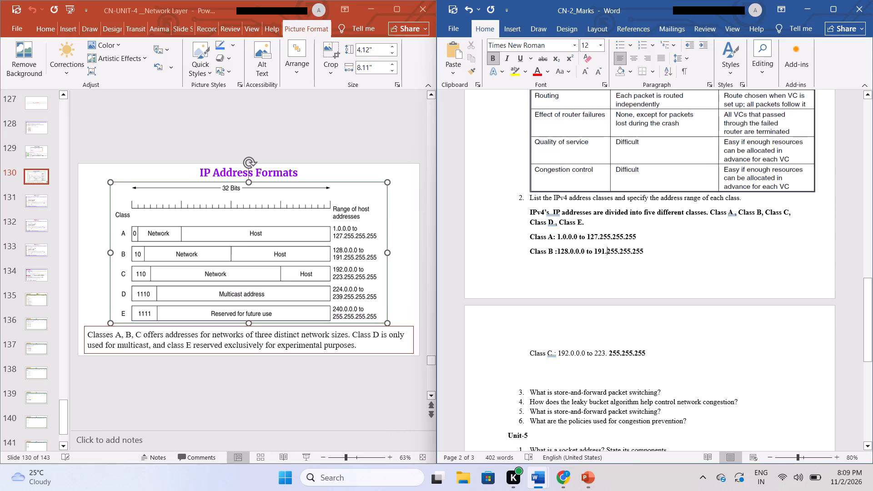
pyautogui.click(607, 352)
pyautogui.press('Right')
pyautogui.press('BackSpace')
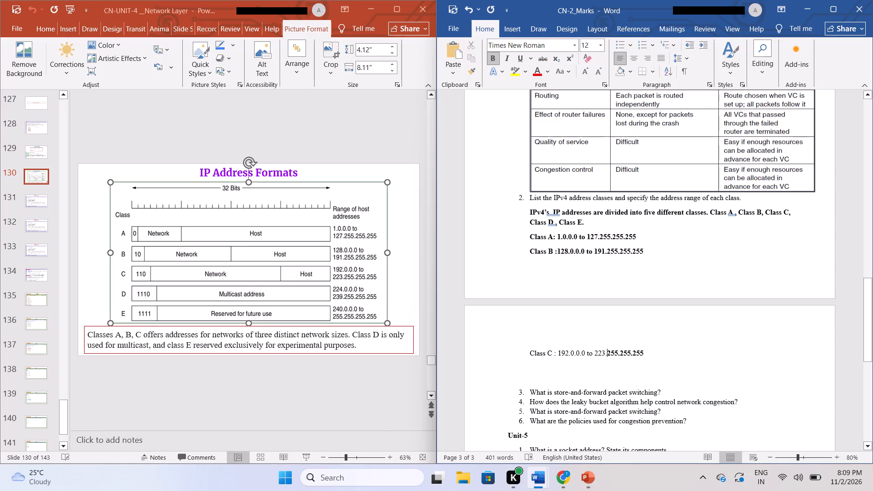
# Add a Class D line below Class C giving the range 224.0.0.0 to 239.255.255.255, without a space inside the end address.
pyautogui.click(658, 350)
pyautogui.press('Down')
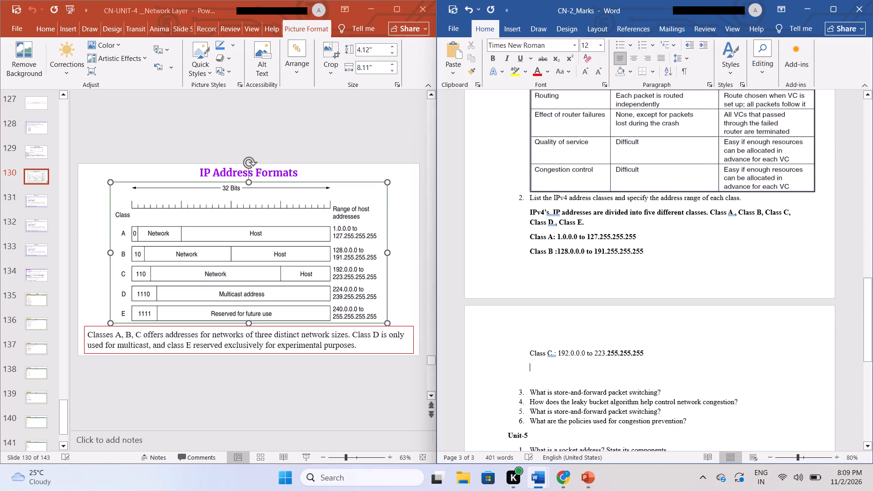
pyautogui.write('Class')
pyautogui.press('space')
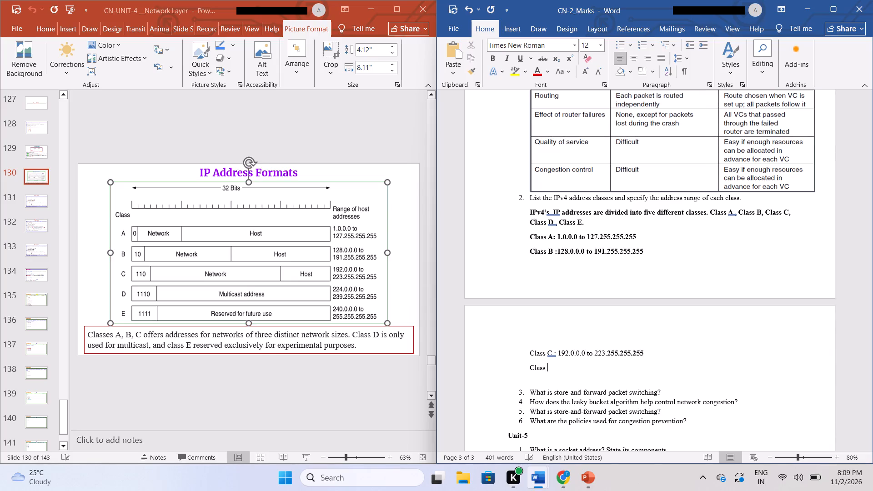
pyautogui.write('D :')
pyautogui.press('space')
pyautogui.write('224.0.0')
pyautogui.write('.0 to')
pyautogui.press('space')
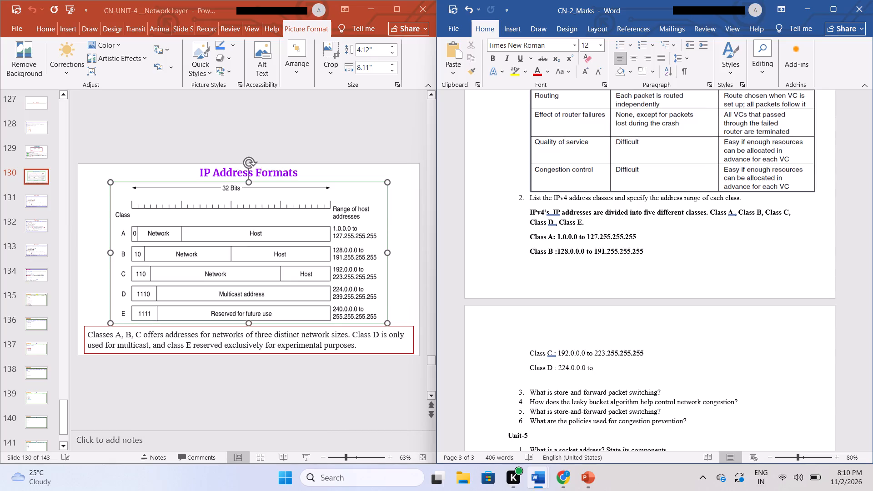
pyautogui.write('239')
pyautogui.press('.')
pyautogui.hotkey('ctrl', 'v')
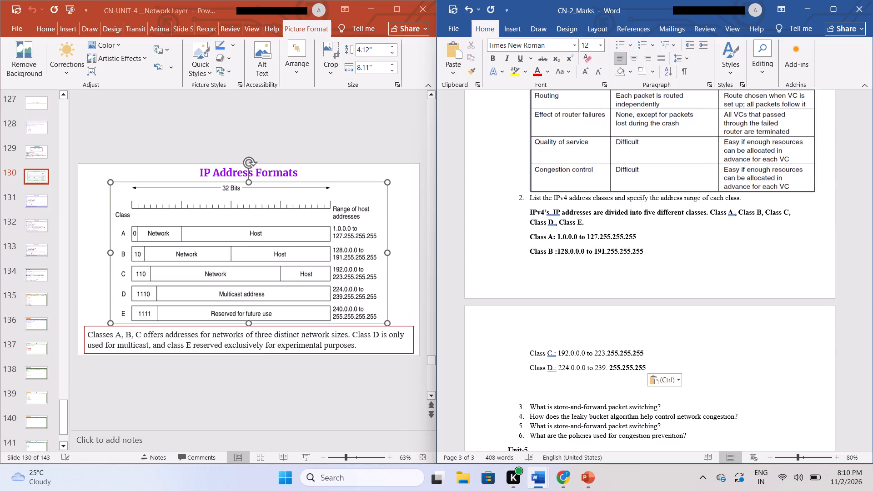
pyautogui.click(612, 368)
pyautogui.press('Left')
pyautogui.press('BackSpace')
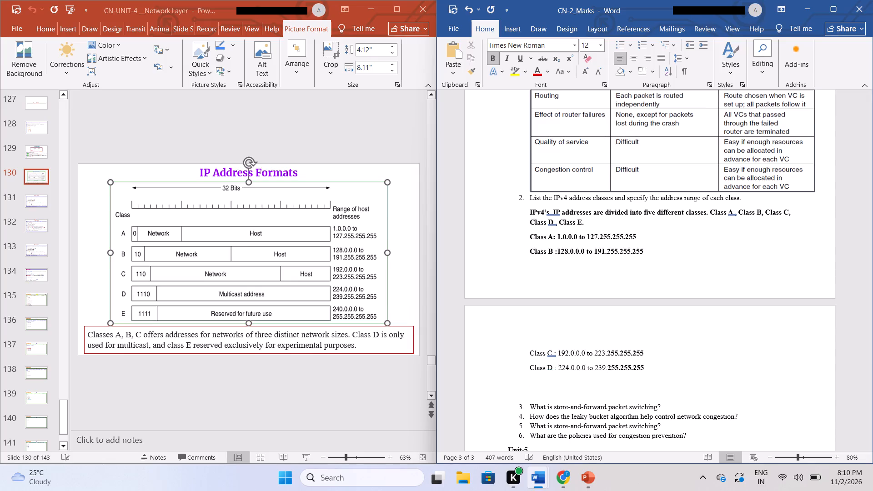
# Add a Class E line below Class D giving the range 240.0.0.0 to 255.255.255.255, without a space inside the end address.
pyautogui.press('Down')
pyautogui.write('Classd')
pyautogui.press('space')
pyautogui.press('BackSpace')
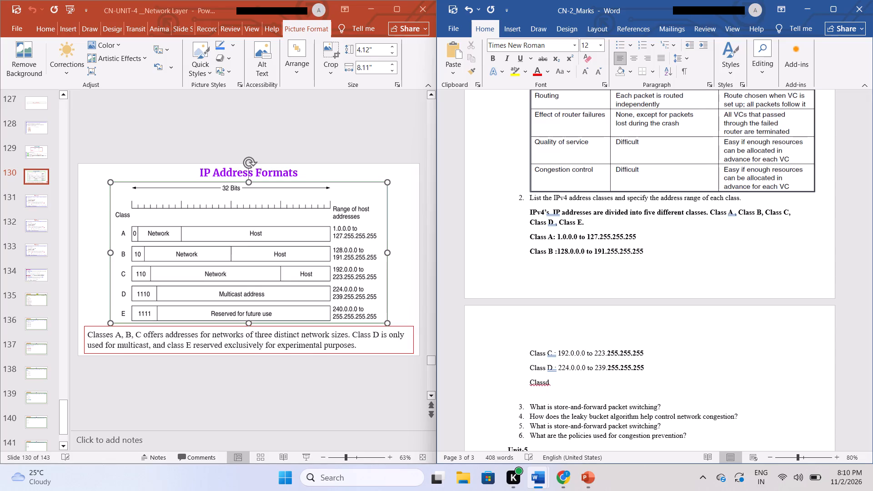
pyautogui.press('BackSpace')
pyautogui.press('space')
pyautogui.write('E :')
pyautogui.press('space')
pyautogui.write('240.0.0.0 to')
pyautogui.press('space')
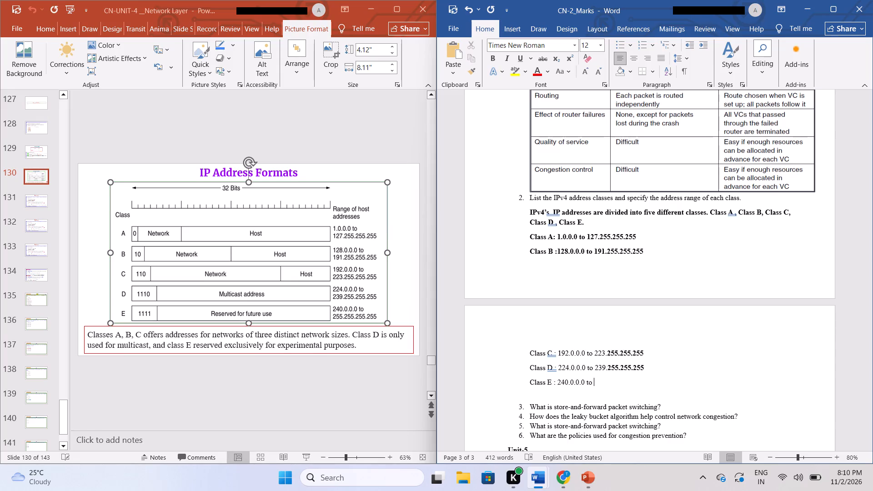
pyautogui.write('255')
pyautogui.press('.')
pyautogui.hotkey('ctrl', 'v')
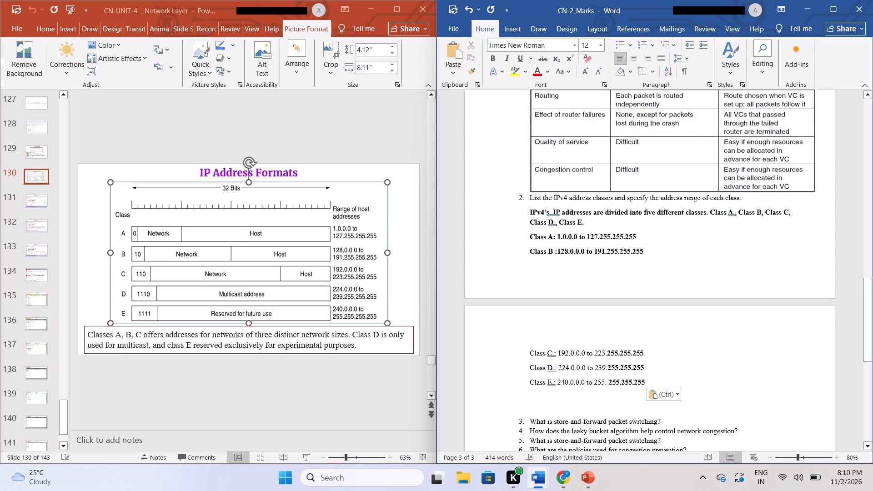
pyautogui.click(609, 382)
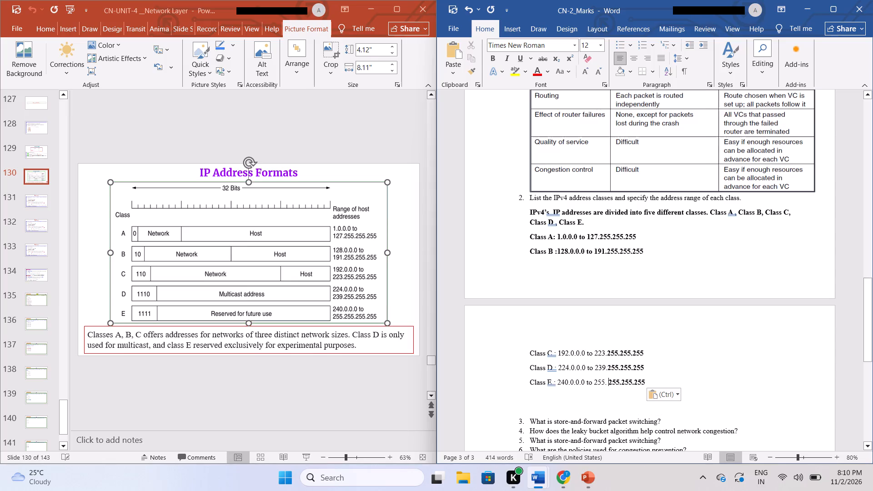
pyautogui.press('BackSpace')
# Delete the blank lines between the Class E range and question 3.
pyautogui.click(569, 402)
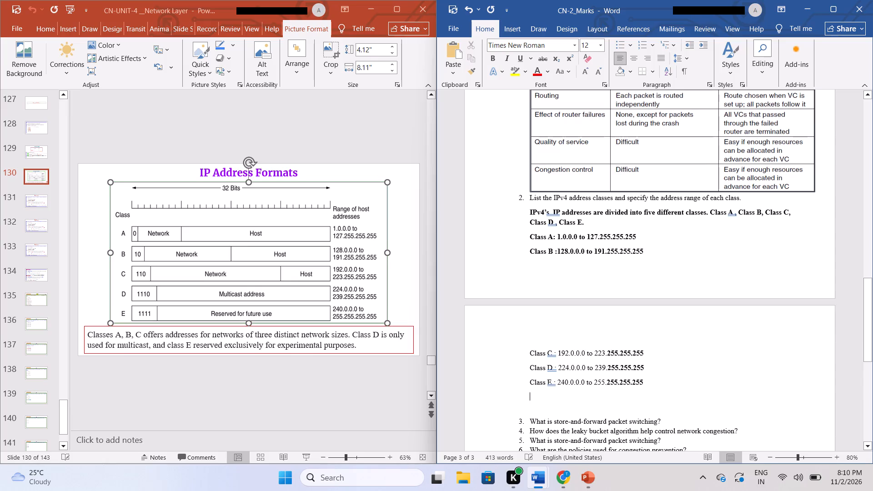
pyautogui.press('BackSpace')
pyautogui.press('BackSpace')
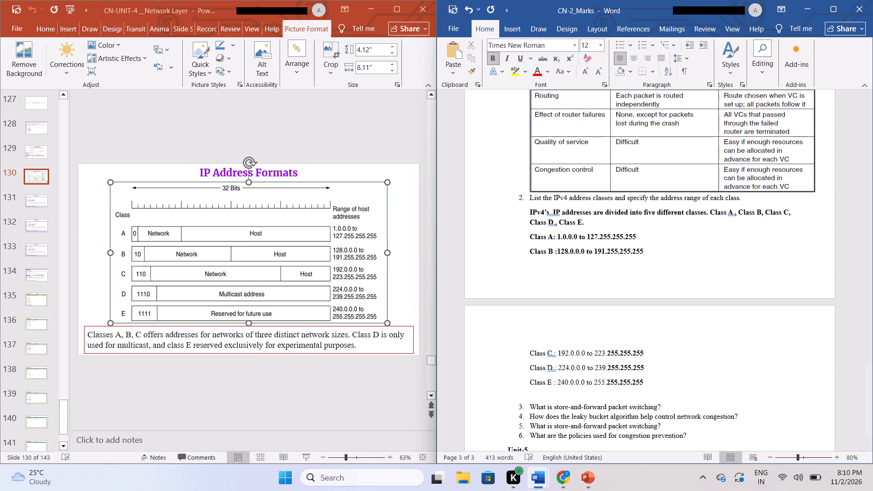
pyautogui.press('Down')
pyautogui.press('BackSpace')
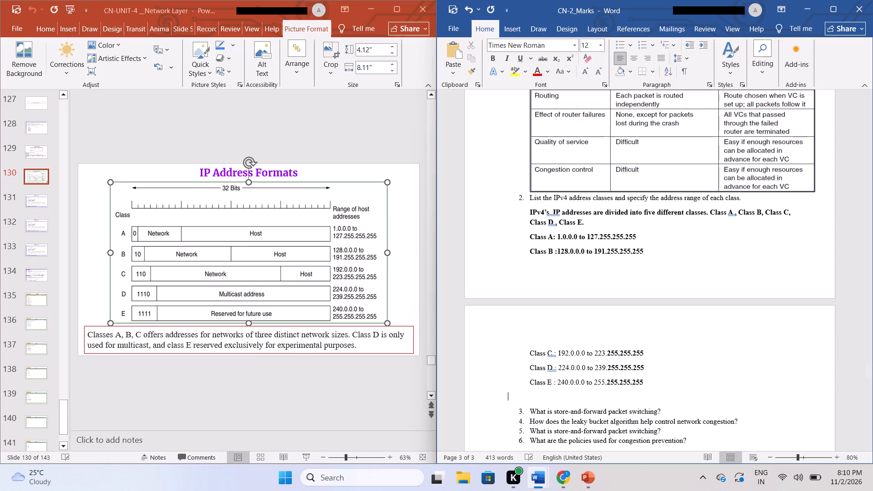
pyautogui.press('BackSpace')
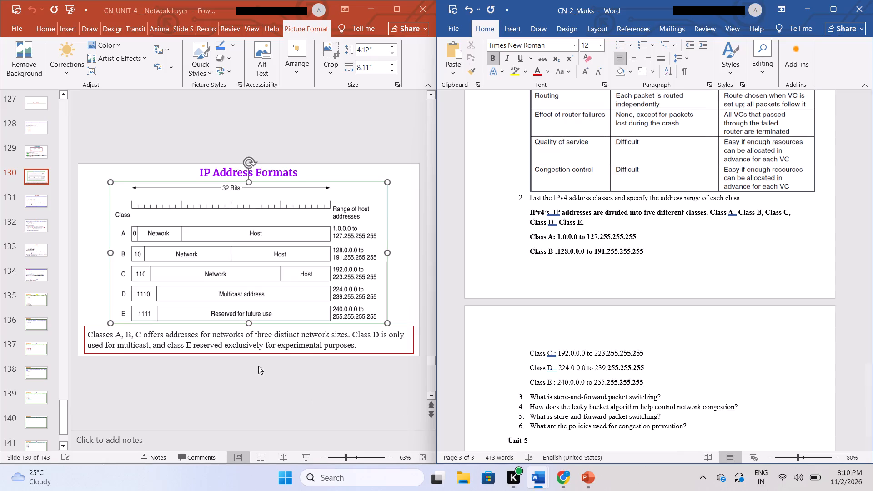
# Look through the Unit-4 Network Layer presentation for the slides explaining store-and-forward packet switching and read them.
pyautogui.scroll(19, 35, 179)
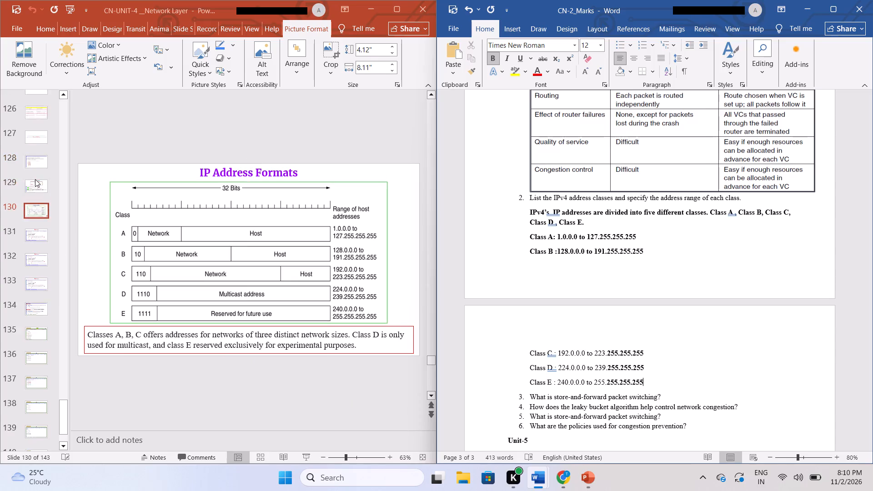
pyautogui.scroll(19, 35, 179)
pyautogui.scroll(5, 35, 179)
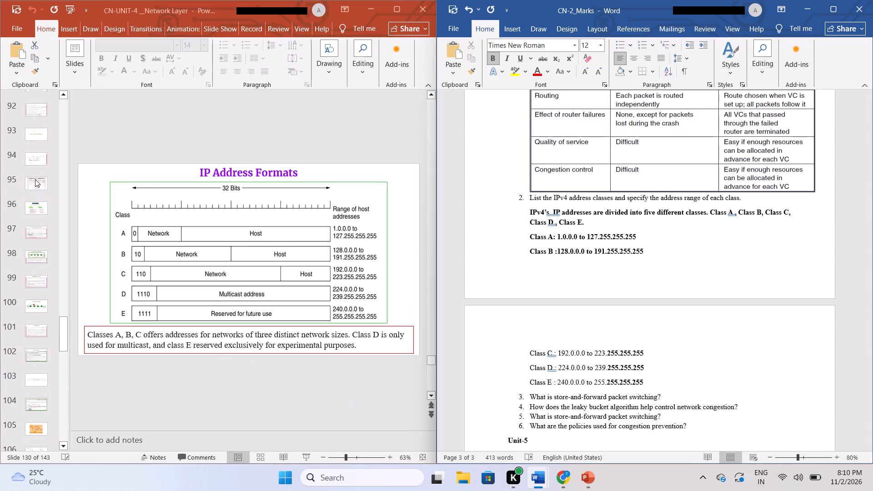
pyautogui.click(34, 110)
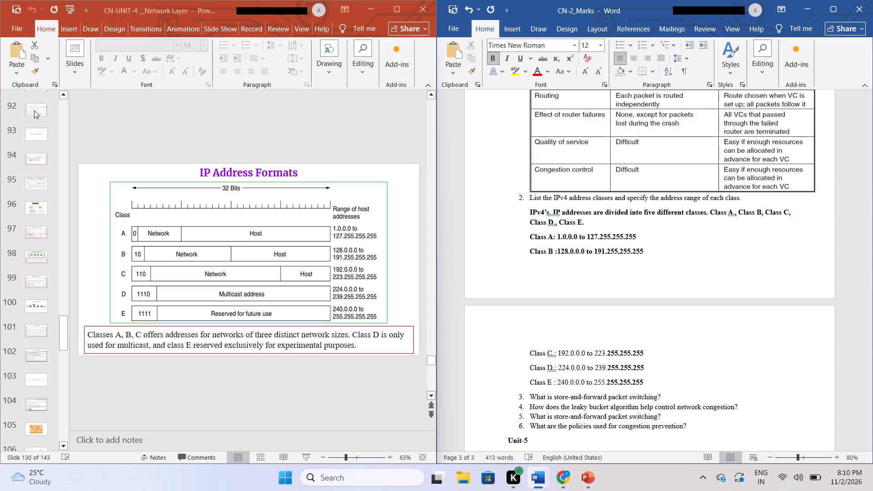
pyautogui.scroll(20, 34, 110)
pyautogui.scroll(1, 34, 110)
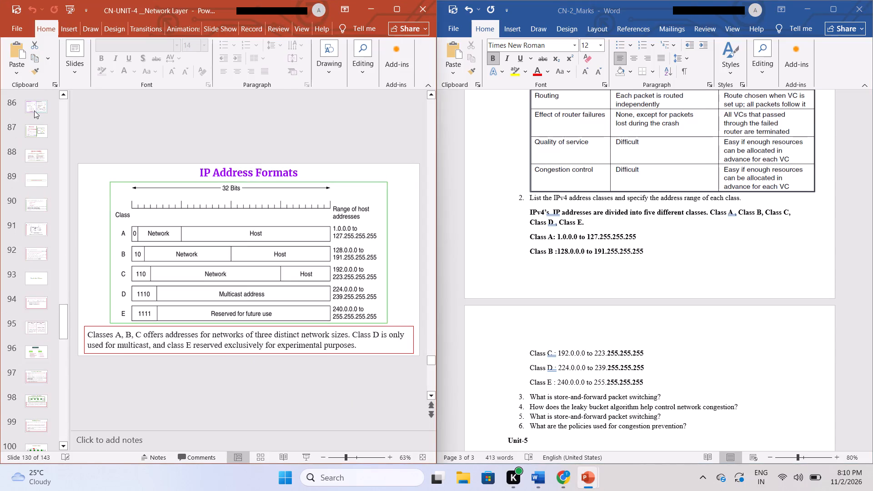
pyautogui.scroll(6, 34, 110)
pyautogui.scroll(20, 34, 110)
pyautogui.scroll(1, 34, 110)
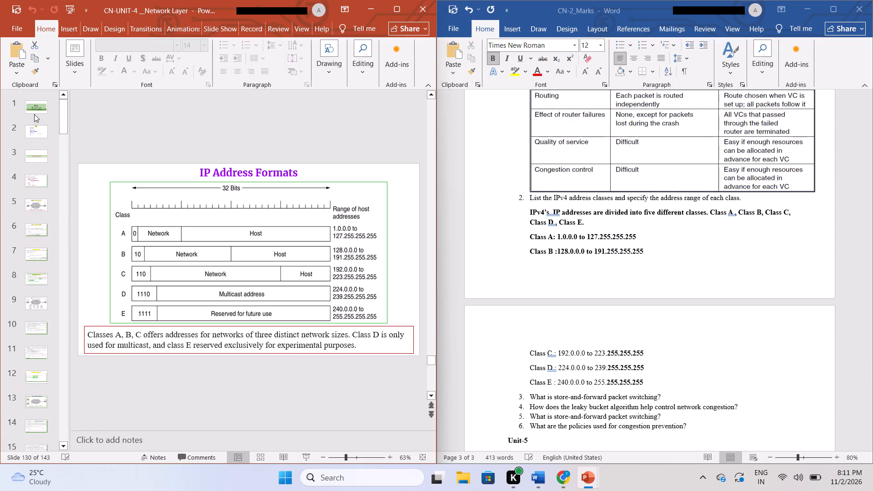
pyautogui.click(34, 114)
pyautogui.press('Down')
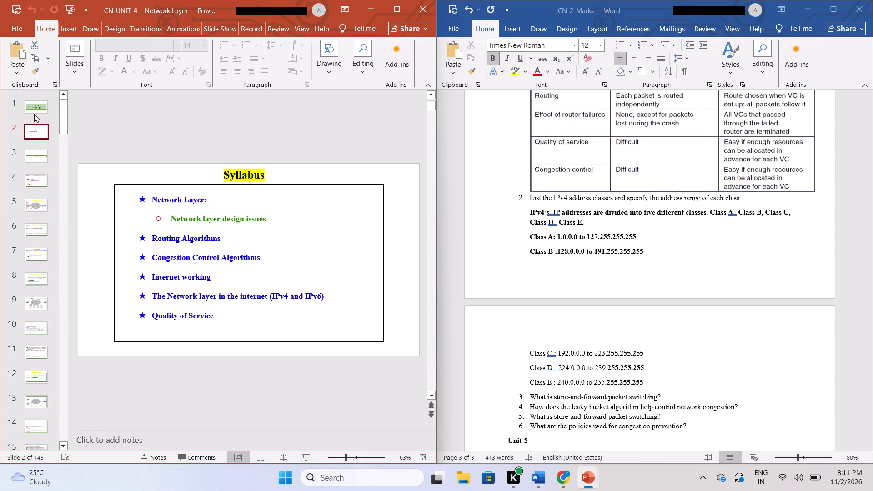
pyautogui.press('Down')
pyautogui.press('Down')
pyautogui.press('Down')
pyautogui.press('Down')
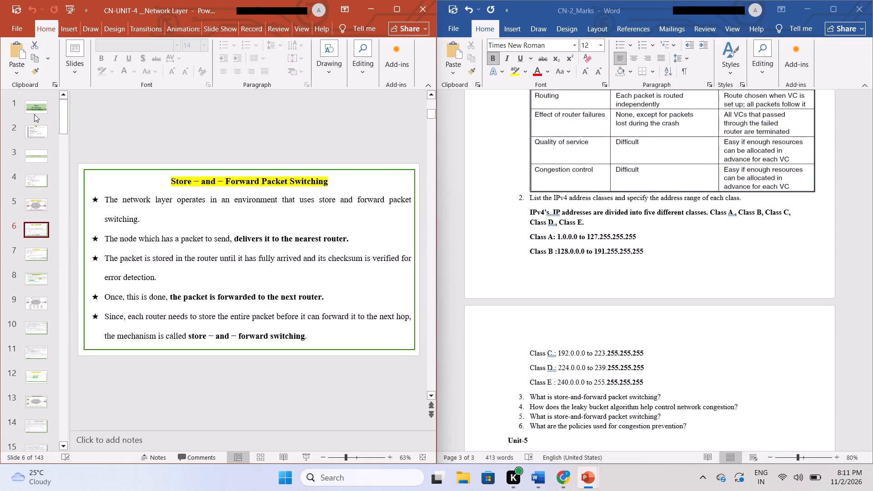
pyautogui.press('Up')
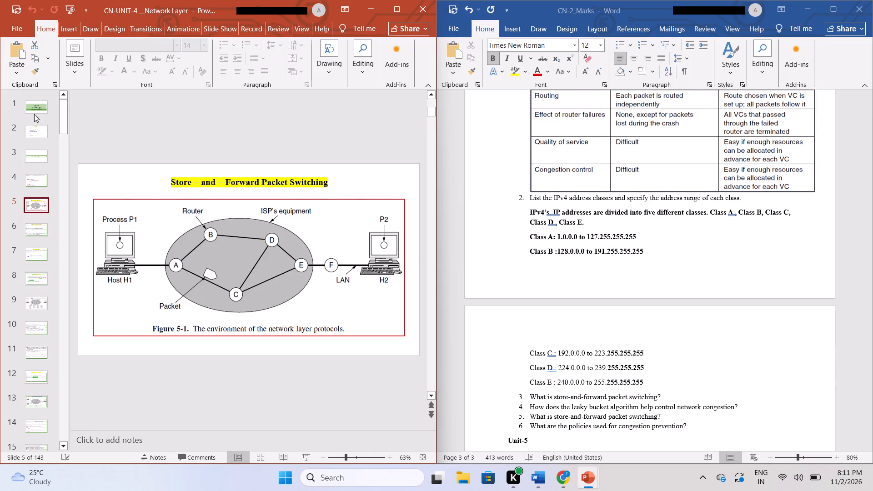
pyautogui.press('Down')
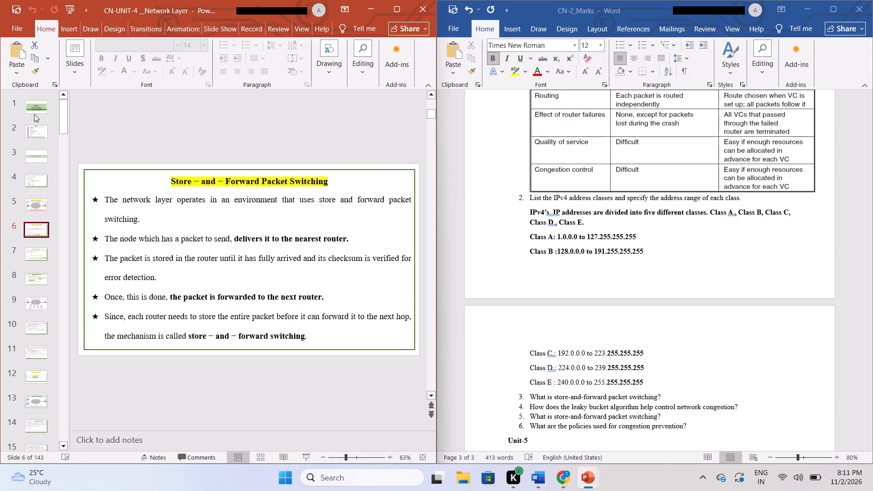
pyautogui.press('Down')
pyautogui.press('Down')
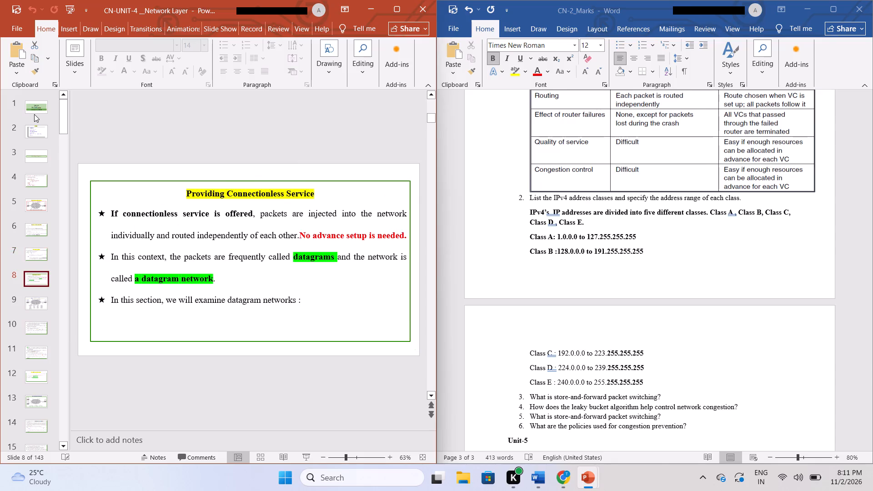
pyautogui.press('Up')
pyautogui.press('Up')
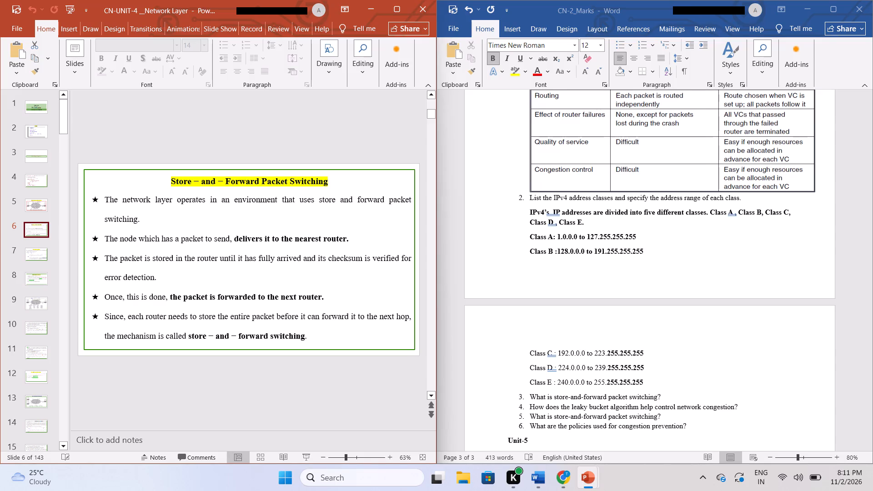
# Copy all the bullet text from the Store-and-Forward Packet Switching slide into the CN-2_Marks document directly below question 3.
pyautogui.moveTo(102, 192); pyautogui.dragTo(197, 283)
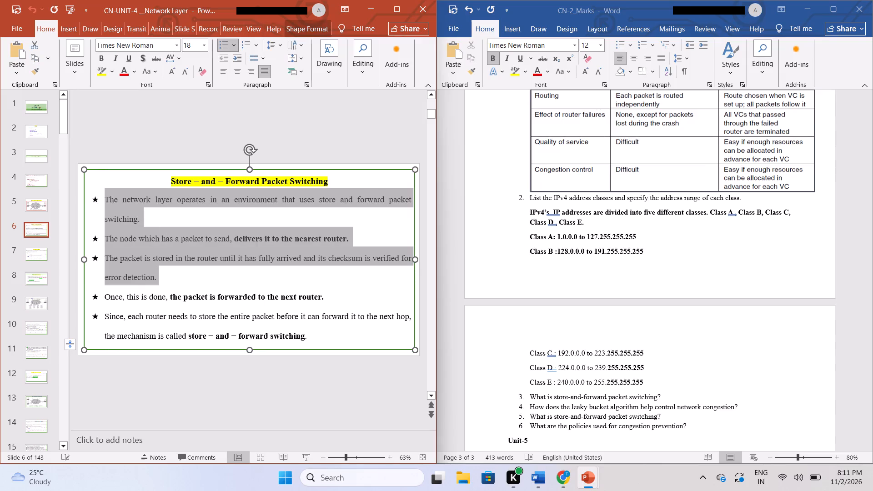
pyautogui.moveTo(197, 283); pyautogui.dragTo(300, 336)
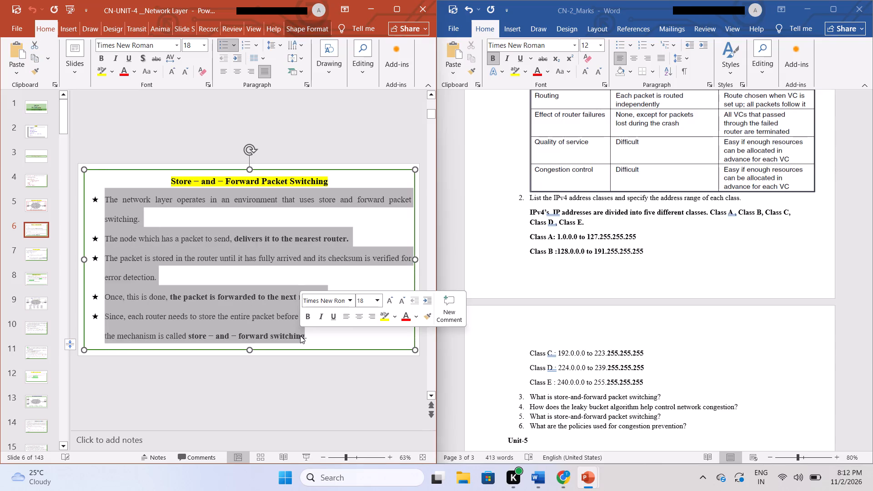
pyautogui.hotkey('ctrl', 'c')
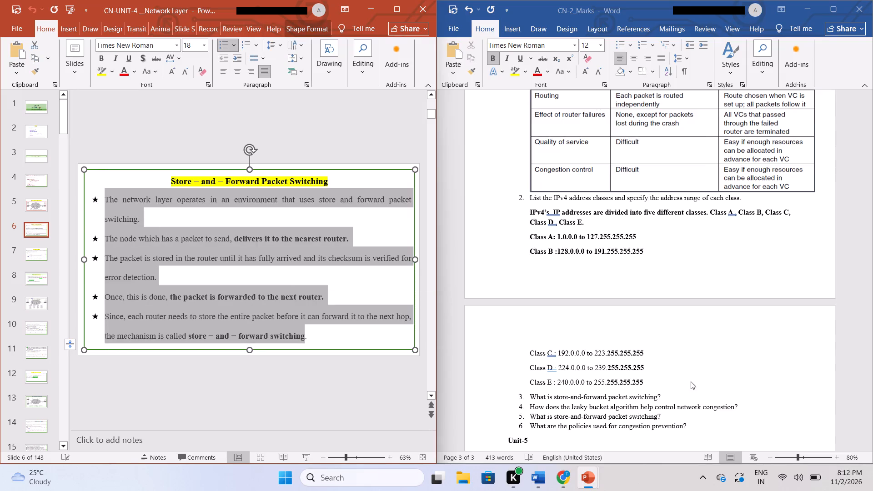
pyautogui.click(661, 393)
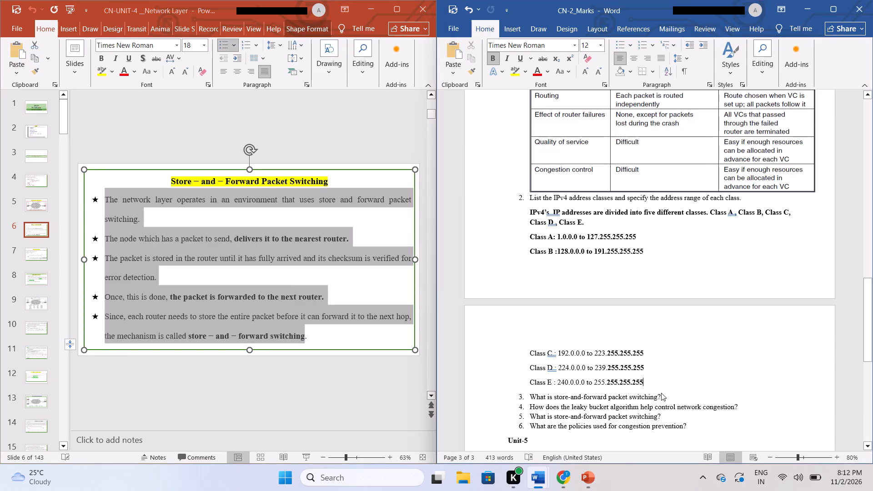
pyautogui.press('Down')
pyautogui.press('Right')
pyautogui.press('Right')
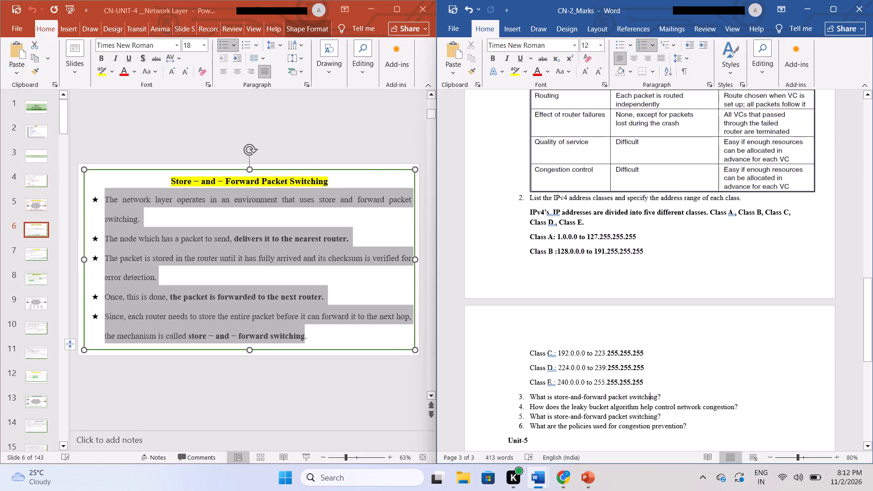
pyautogui.press('Right')
pyautogui.press('Right')
pyautogui.press('Right')
pyautogui.press('Return')
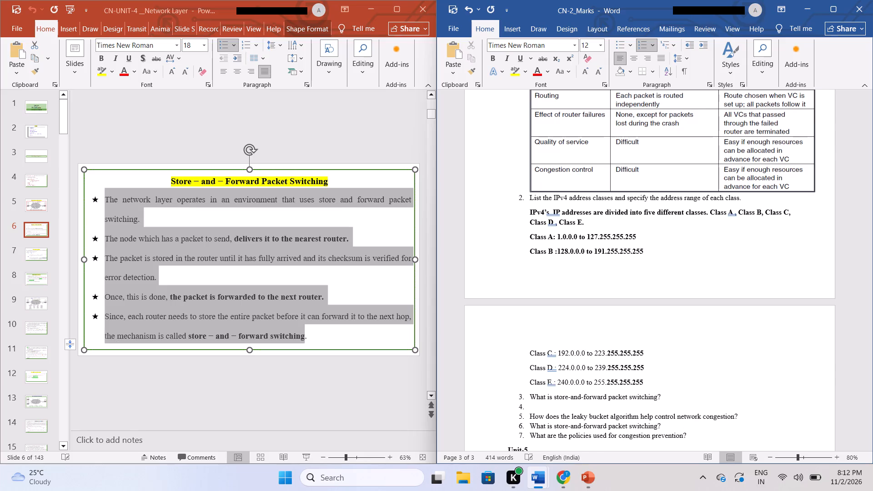
pyautogui.press('BackSpace')
pyautogui.hotkey('ctrl', 'v')
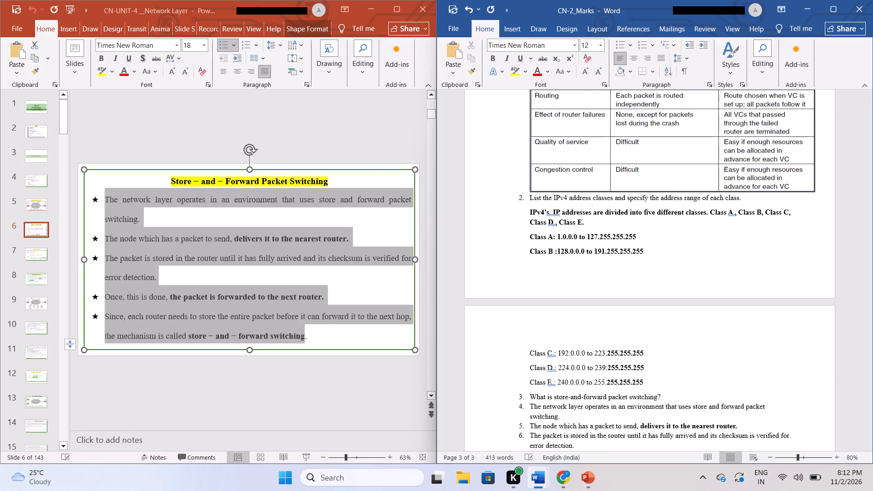
# Remove the list numbers from the pasted store-and-forward lines so they sit as unnumbered answer text under question 3.
pyautogui.scroll(-1, 661, 393)
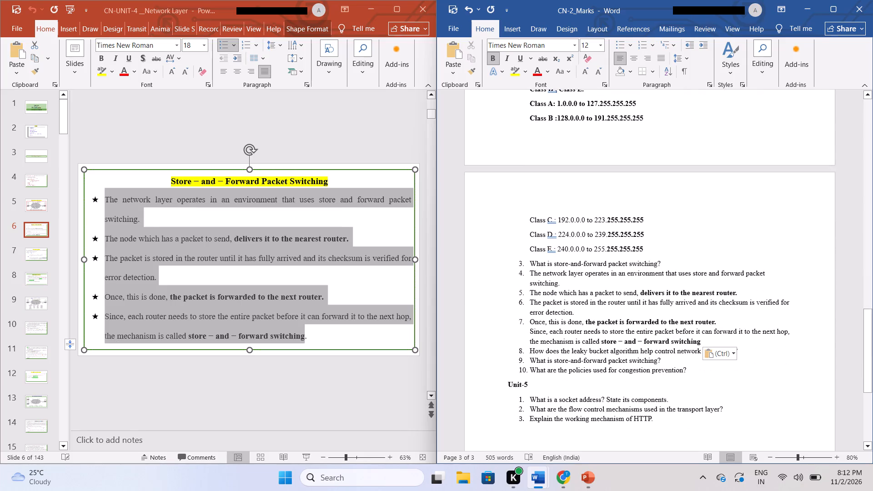
pyautogui.click(529, 323)
pyautogui.press('BackSpace')
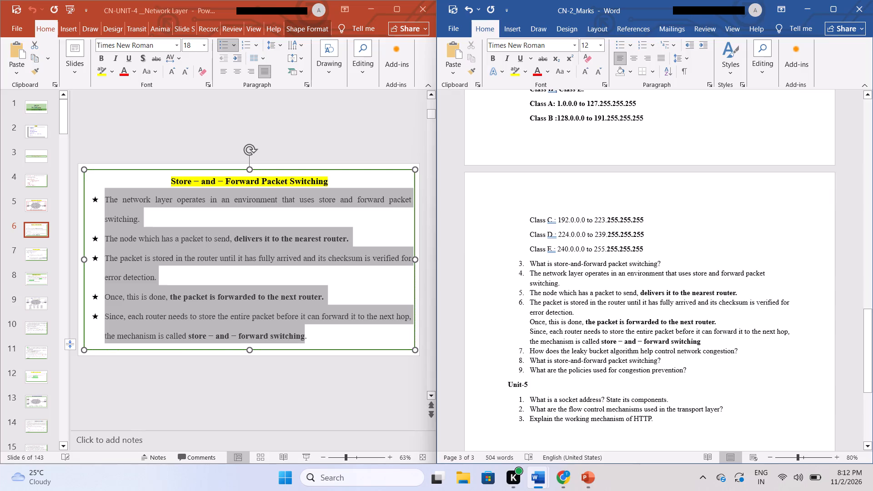
pyautogui.click(529, 306)
pyautogui.press('BackSpace')
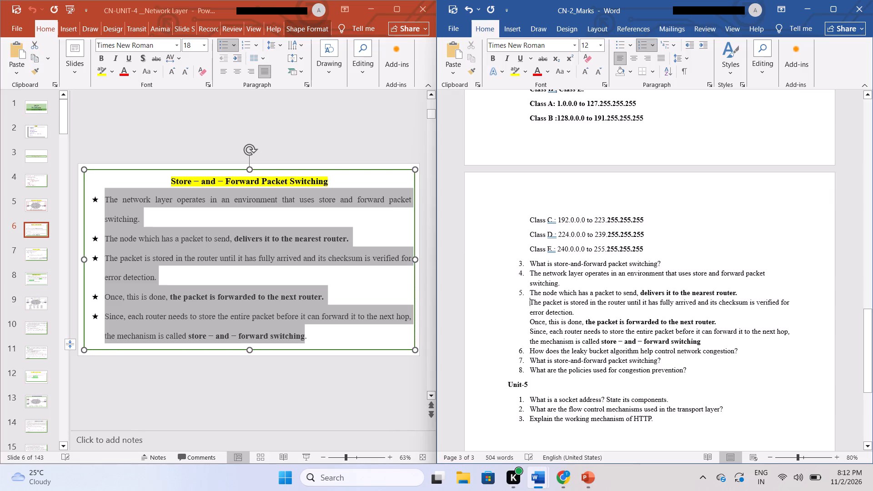
pyautogui.click(530, 292)
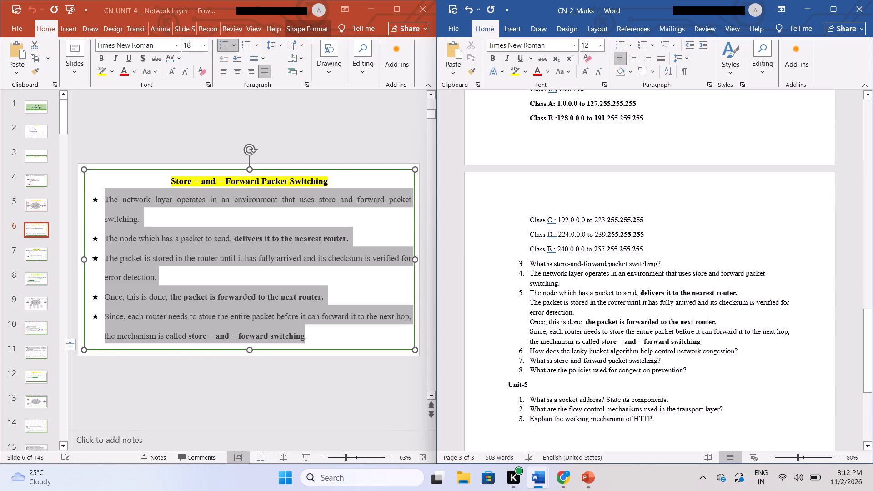
pyautogui.press('BackSpace')
pyautogui.press('Up')
pyautogui.press('Up')
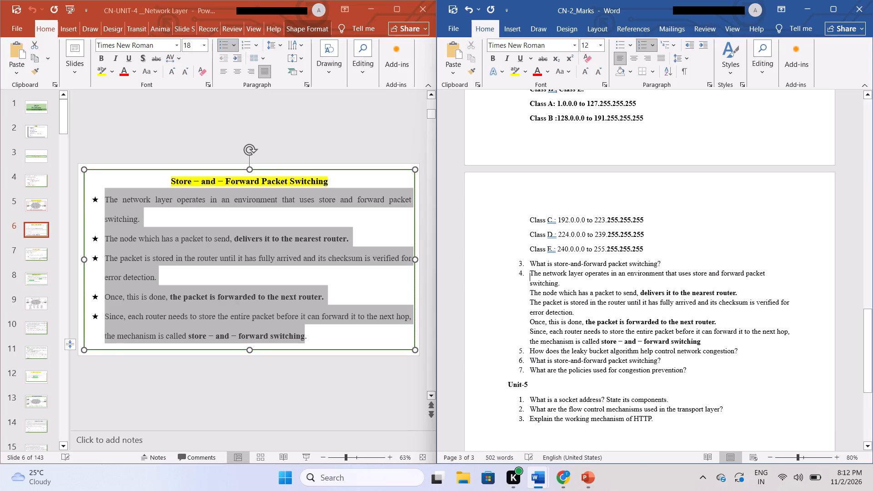
pyautogui.press('BackSpace')
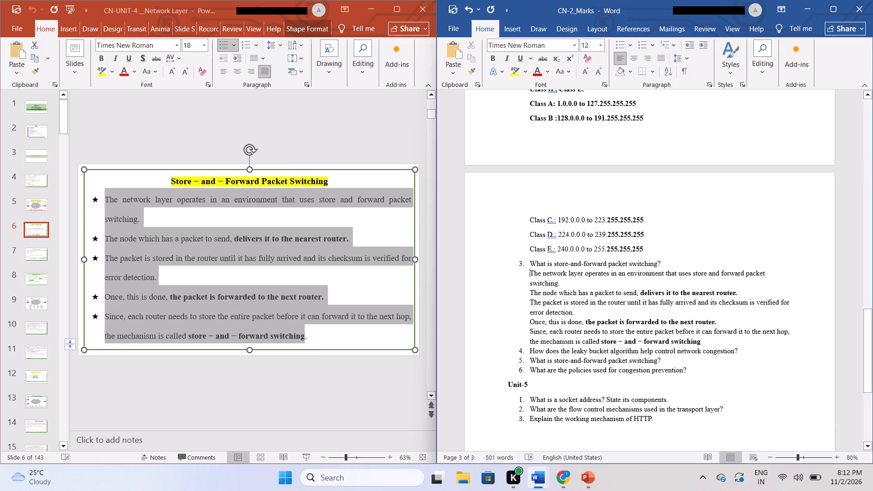
# Add an unnumbered blank answer line below question 4 on the leaky bucket algorithm.
pyautogui.click(746, 350)
pyautogui.press('Return')
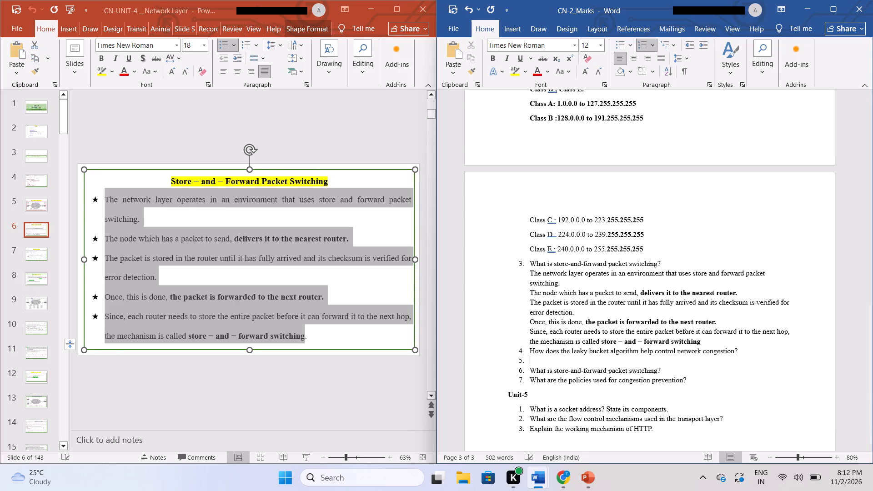
pyautogui.press('BackSpace')
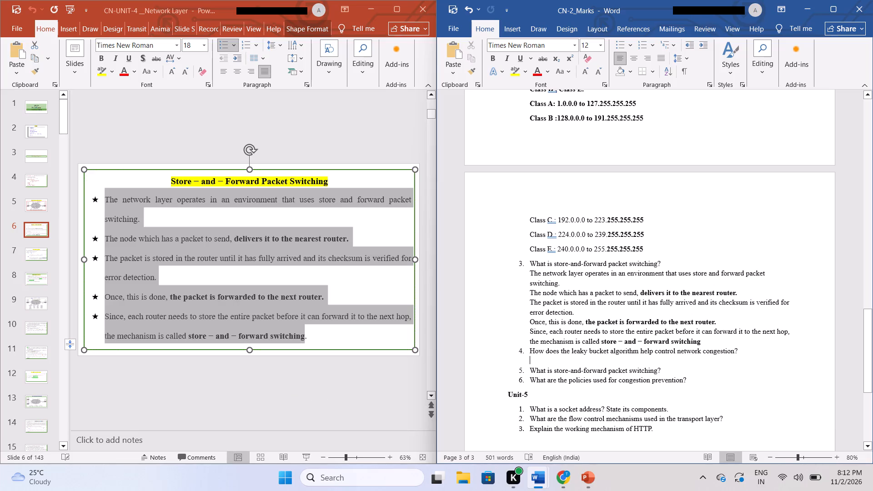
# Add "Same as 3." after the repeated store-and-forward packet switching question, number 5.
pyautogui.click(673, 371)
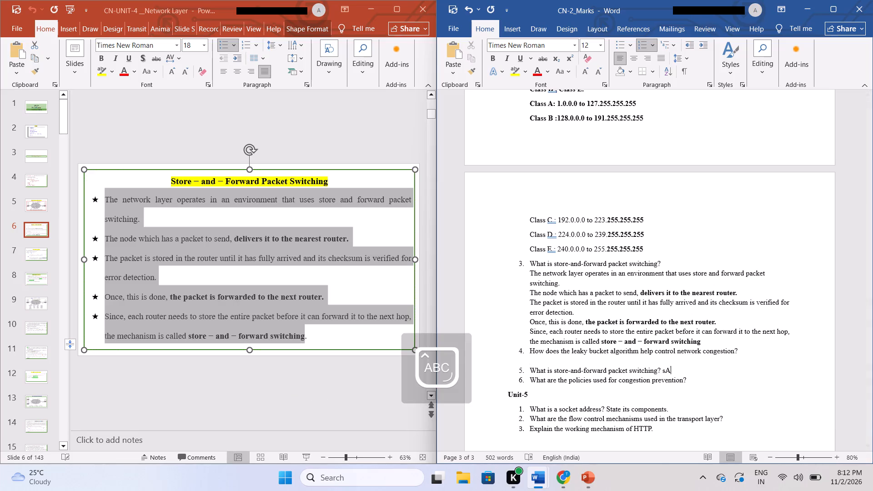
pyautogui.press('BackSpace')
pyautogui.write('ame as 3')
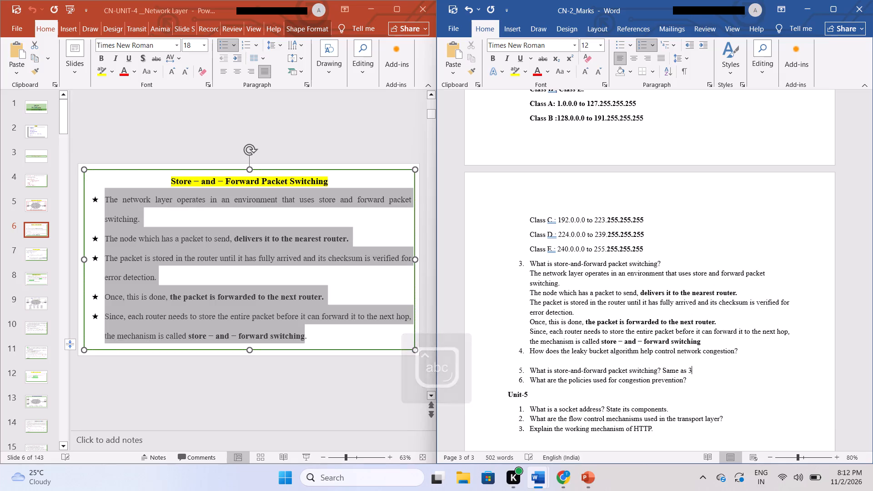
pyautogui.press('/')
pyautogui.press('BackSpace')
pyautogui.press('.')
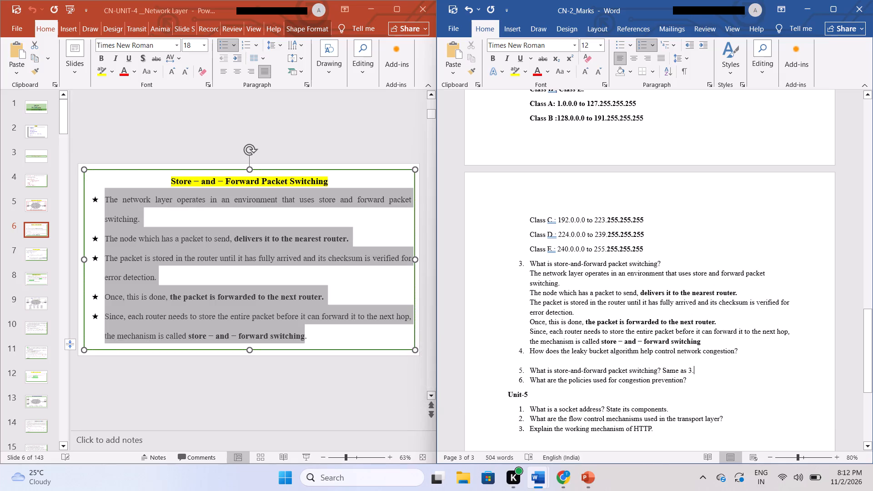
# In the CN-UNIT-4 Network Layer presentation, look through the slides after Store-and-Forward Packet Switching for the written explanation of the leaky bucket algorithm.
pyautogui.press('Up')
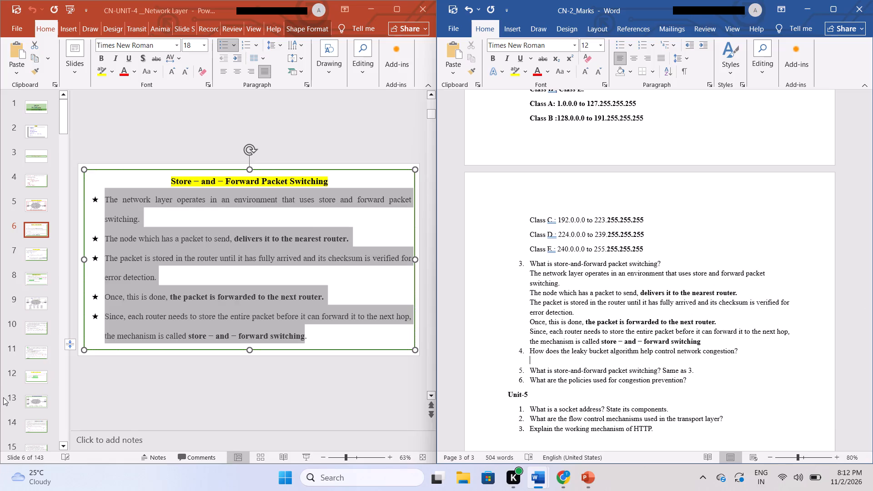
pyautogui.scroll(-11, 19, 394)
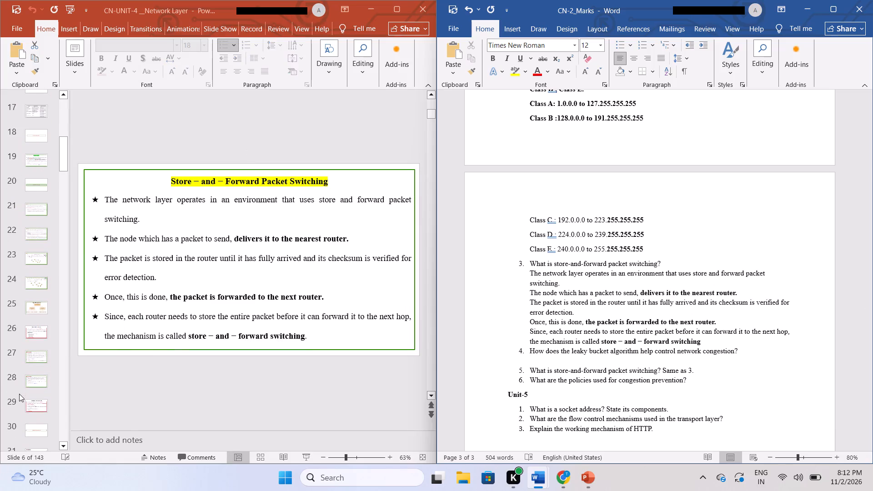
pyautogui.scroll(-1, 19, 394)
pyautogui.click(35, 408)
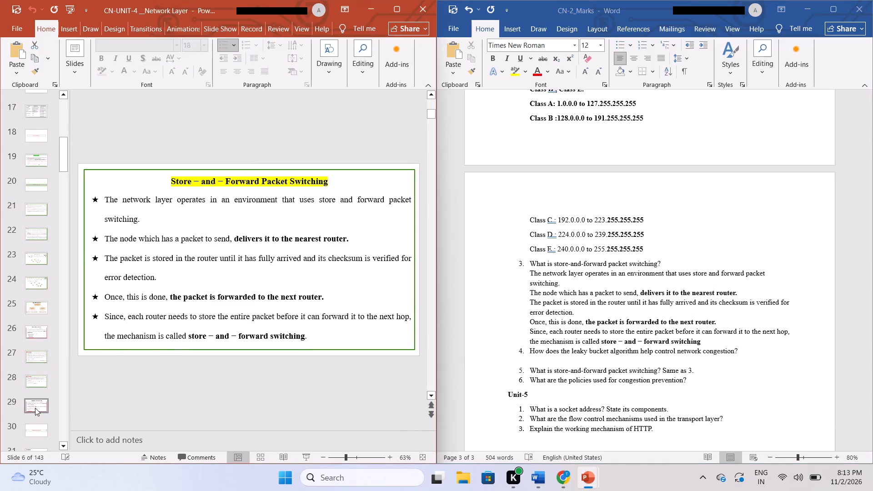
pyautogui.press('Down')
pyautogui.press('Down')
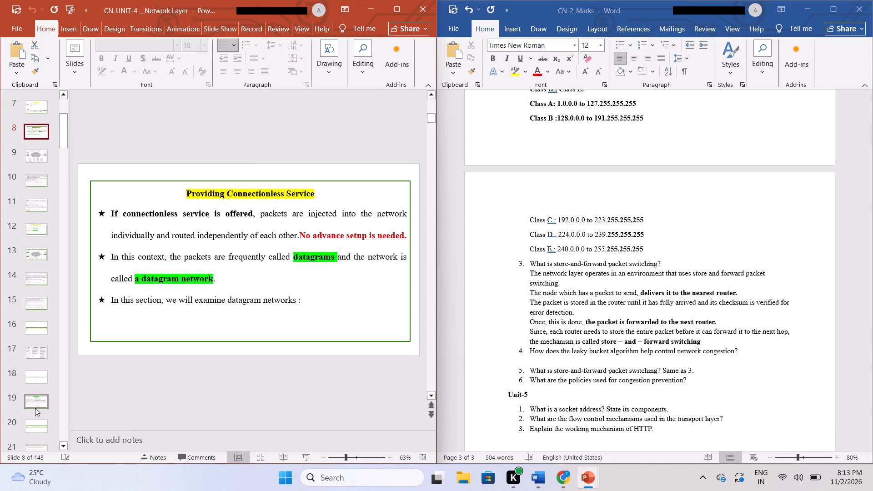
pyautogui.press('Down')
pyautogui.press('Down')
pyautogui.press('Down')
pyautogui.press('Down')
pyautogui.press('Down')
pyautogui.press('Down')
pyautogui.press('Down')
pyautogui.press('Down')
pyautogui.press('Down')
pyautogui.press('Down')
pyautogui.press('Down')
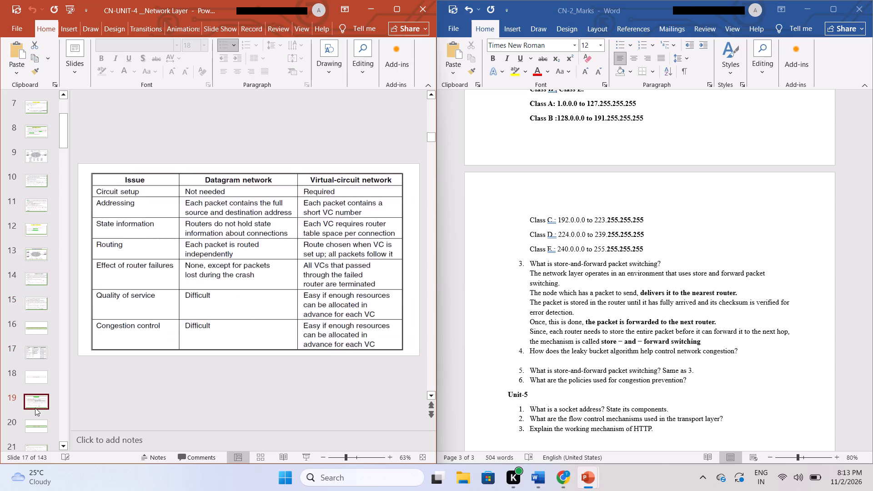
pyautogui.press('Down')
pyautogui.press('Down')
pyautogui.press('Down')
pyautogui.press('Down')
pyautogui.press('Down')
pyautogui.press('Down')
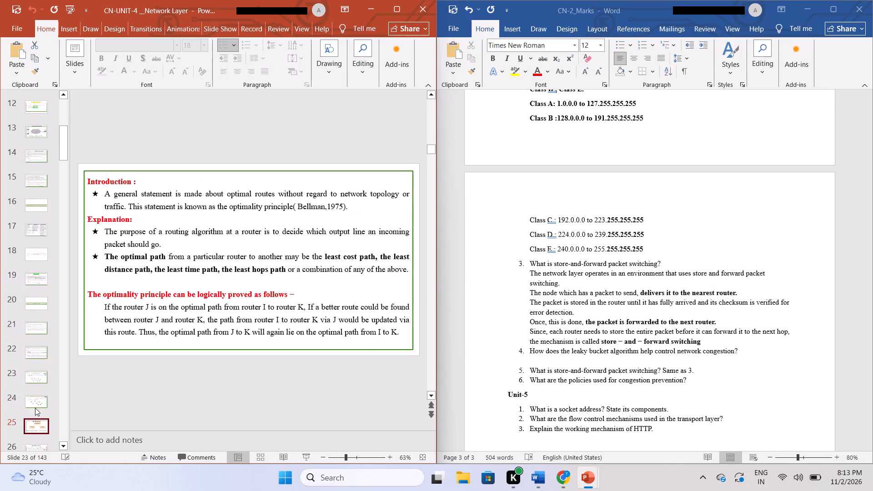
pyautogui.press('Down')
pyautogui.press('Down')
pyautogui.press('Down')
pyautogui.press('Down')
pyautogui.press('Down')
pyautogui.press('Down')
pyautogui.press('Down')
pyautogui.press('Down')
pyautogui.press('Down')
pyautogui.press('Down')
pyautogui.press('Down')
pyautogui.press('Down')
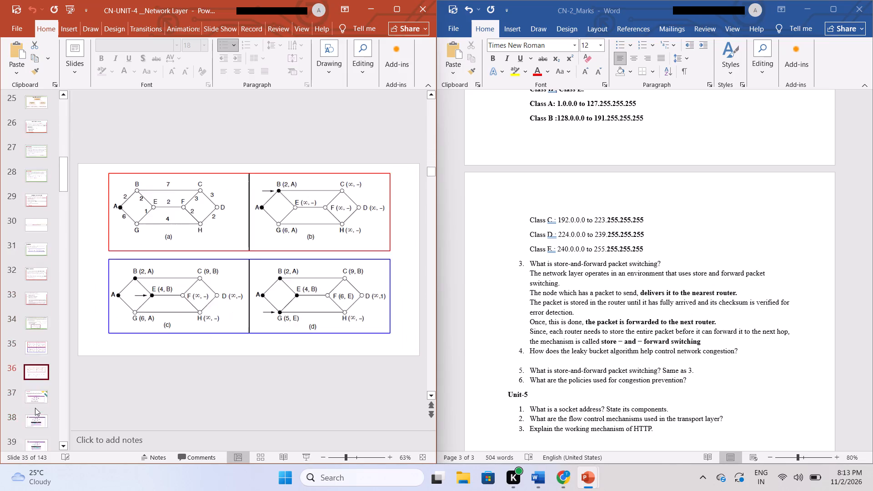
pyautogui.press('Down')
pyautogui.press('Down')
pyautogui.press('Down')
pyautogui.press('Down')
pyautogui.press('Down')
pyautogui.press('Down')
pyautogui.press('Down')
pyautogui.press('Down')
pyautogui.press('Down')
pyautogui.press('Down')
pyautogui.press('Down')
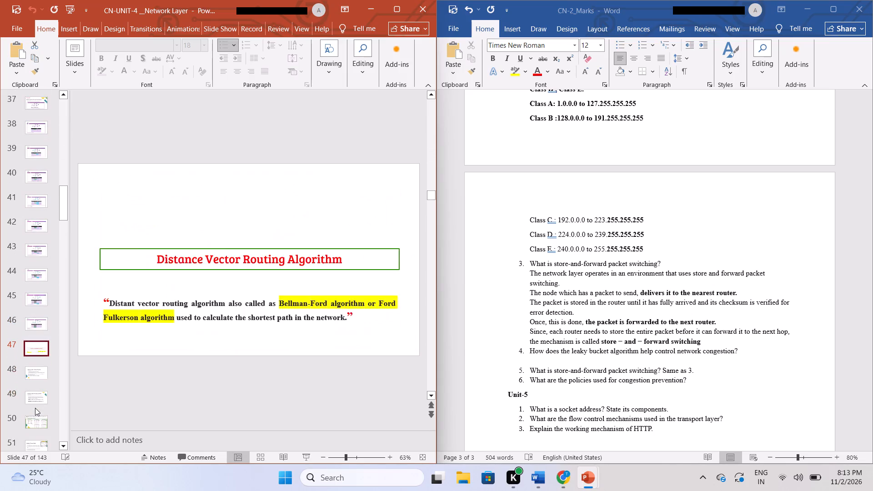
pyautogui.press('Down')
pyautogui.press('Down')
pyautogui.press('Down')
pyautogui.press('Down')
pyautogui.press('Down')
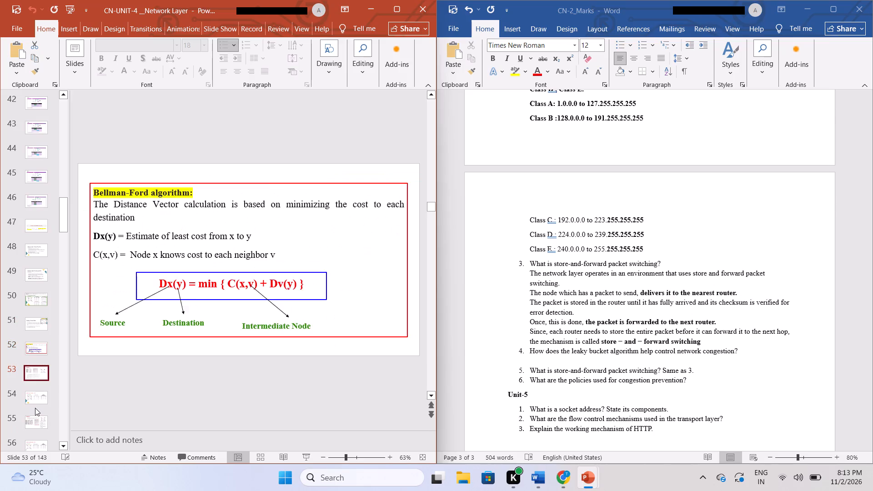
pyautogui.press('Down')
pyautogui.press('Down')
pyautogui.press('Down')
pyautogui.press('Down')
pyautogui.press('Down')
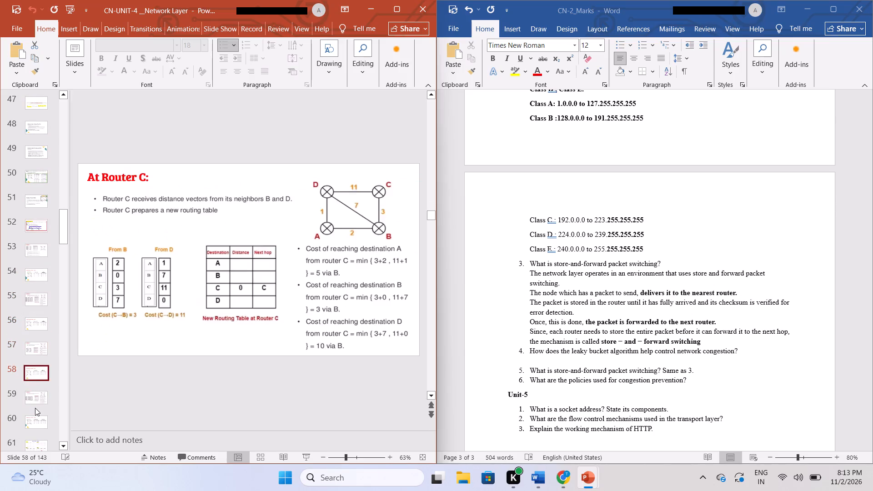
pyautogui.press('Down')
pyautogui.press('Down')
pyautogui.press('Down')
pyautogui.press('Down')
pyautogui.press('Down')
pyautogui.press('Down')
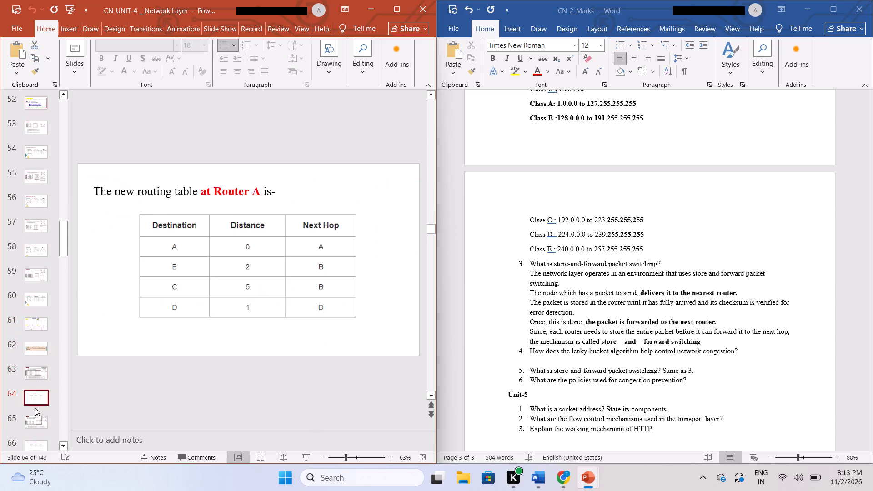
pyautogui.press('Down')
pyautogui.press('Down')
pyautogui.press('Down')
pyautogui.press('Down')
pyautogui.press('Down')
pyautogui.press('Down')
pyautogui.press('Down')
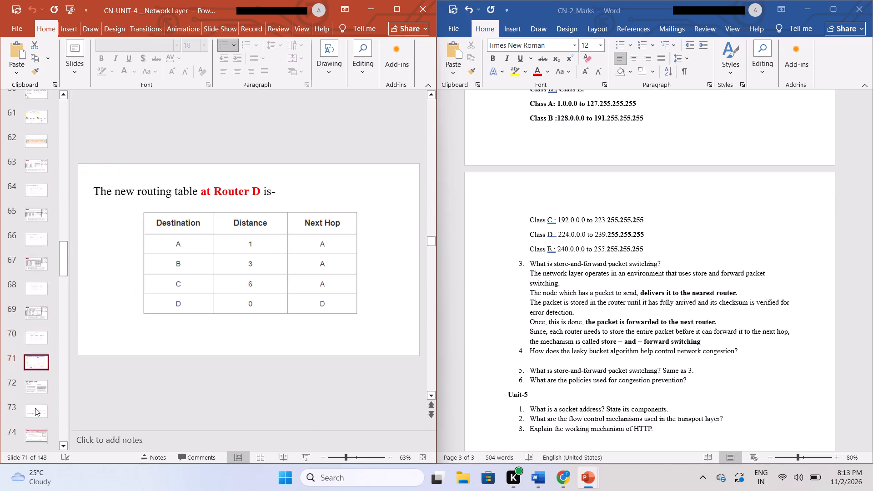
pyautogui.press('Down')
pyautogui.press('Down')
pyautogui.press('Down')
pyautogui.press('Down')
pyautogui.press('Down')
pyautogui.press('Down')
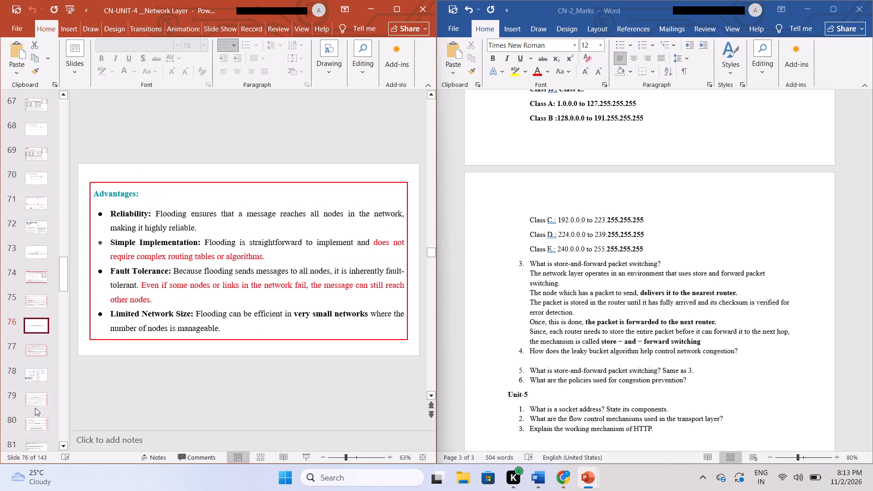
pyautogui.press('Down')
pyautogui.press('Down')
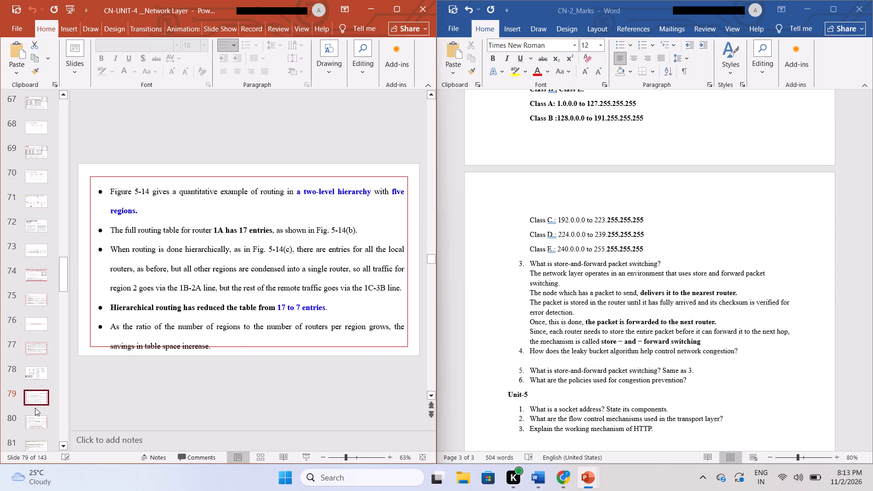
pyautogui.press('Down')
pyautogui.press('Down')
pyautogui.press('Down')
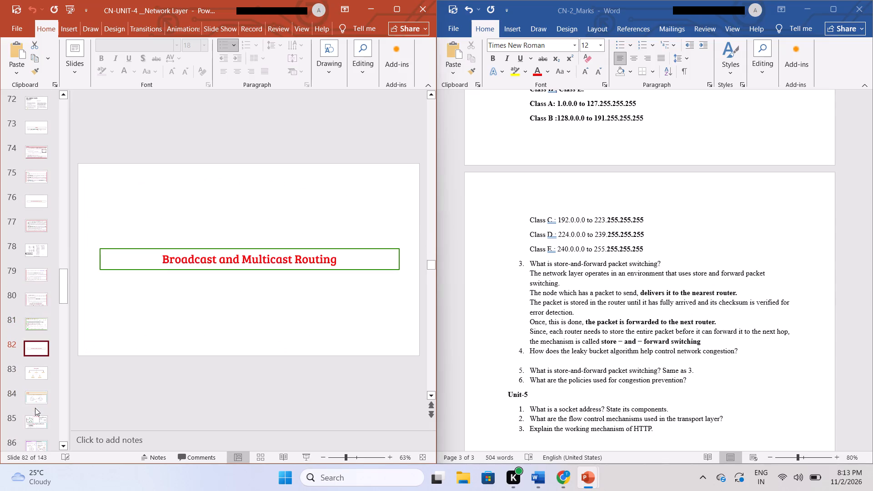
pyautogui.press('Down')
pyautogui.press('Down')
pyautogui.press('Up')
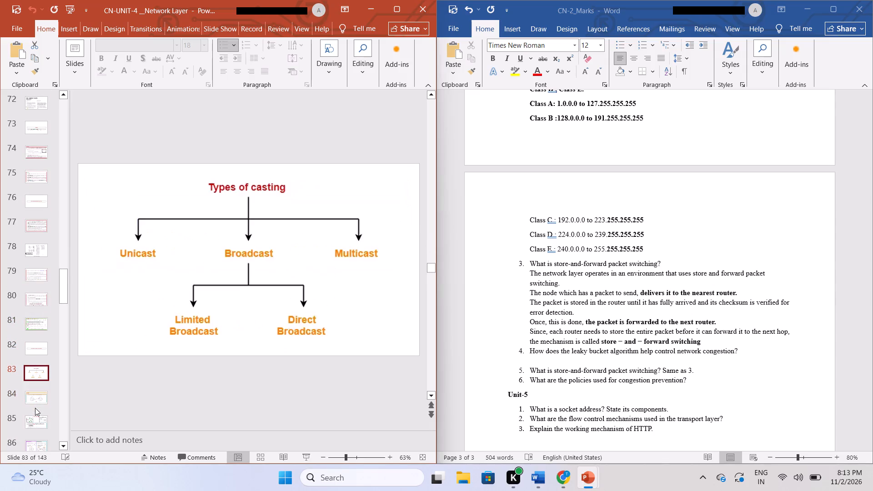
pyautogui.press('Down')
pyautogui.press('Down')
pyautogui.press('Down')
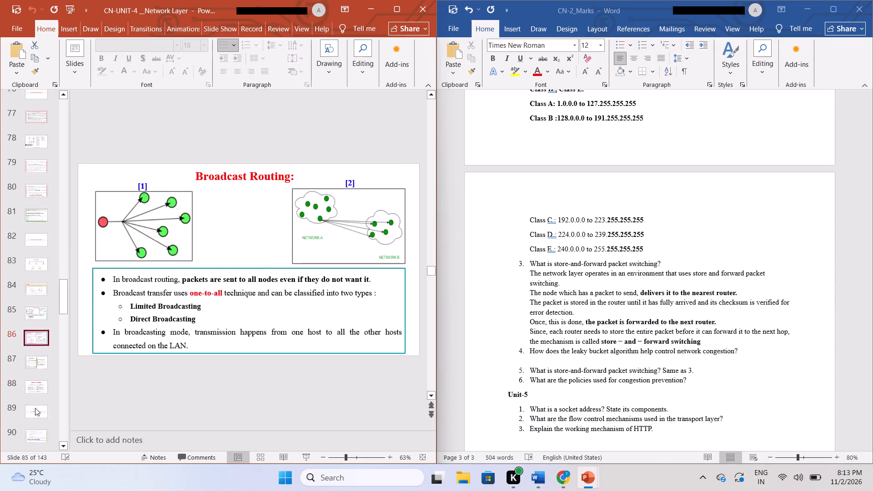
pyautogui.press('Down')
pyautogui.press('Down')
pyautogui.press('Down')
pyautogui.press('Down')
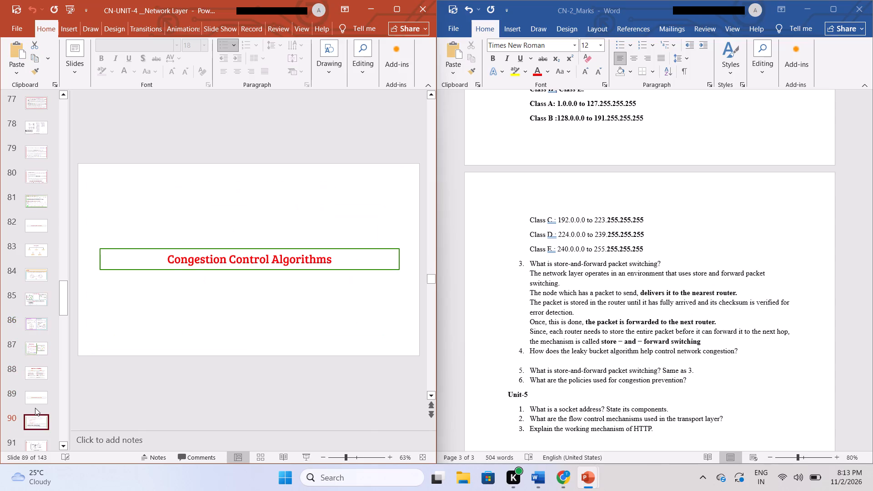
pyautogui.press('Down')
pyautogui.press('Down')
pyautogui.press('Down')
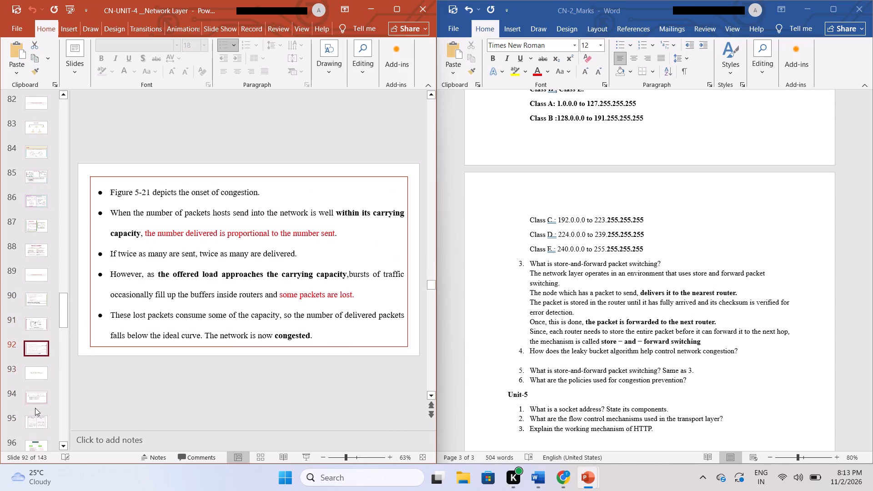
pyautogui.press('Down')
pyautogui.press('Down')
pyautogui.press('Down')
pyautogui.press('Down')
pyautogui.press('Down')
pyautogui.press('Down')
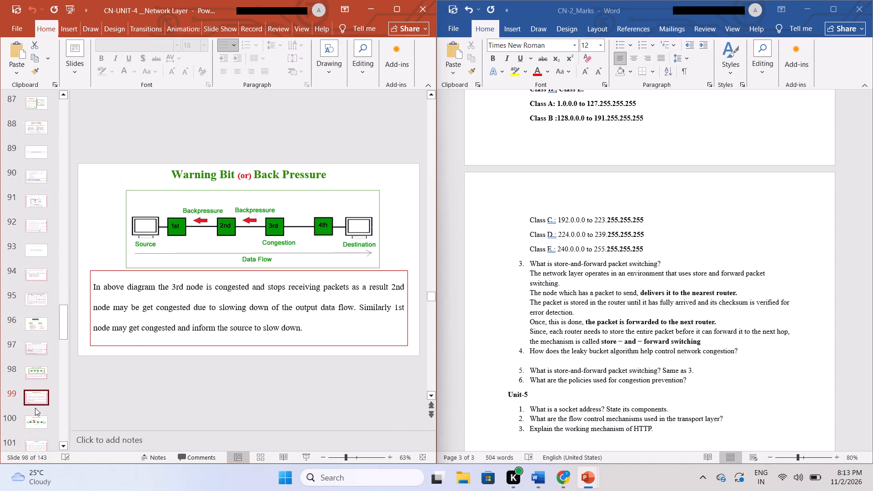
pyautogui.press('Down')
pyautogui.press('Down')
pyautogui.press('Down')
pyautogui.press('Down')
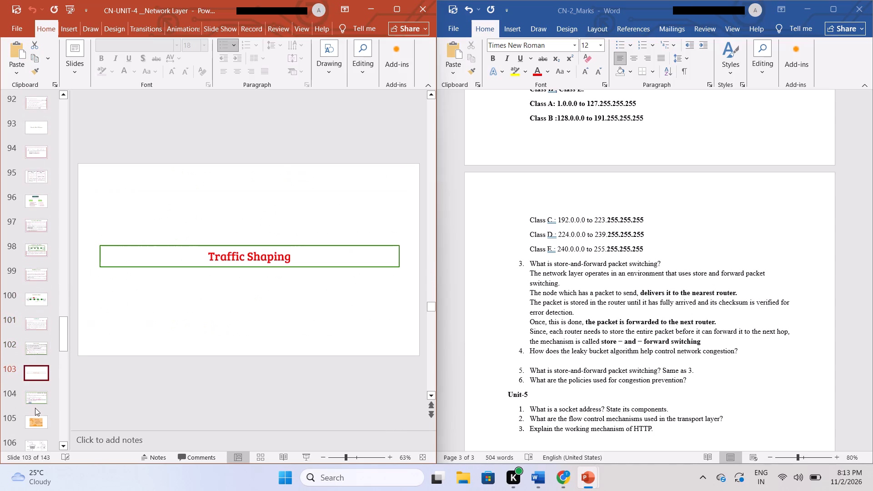
pyautogui.press('Down')
pyautogui.press('Down')
pyautogui.press('Down')
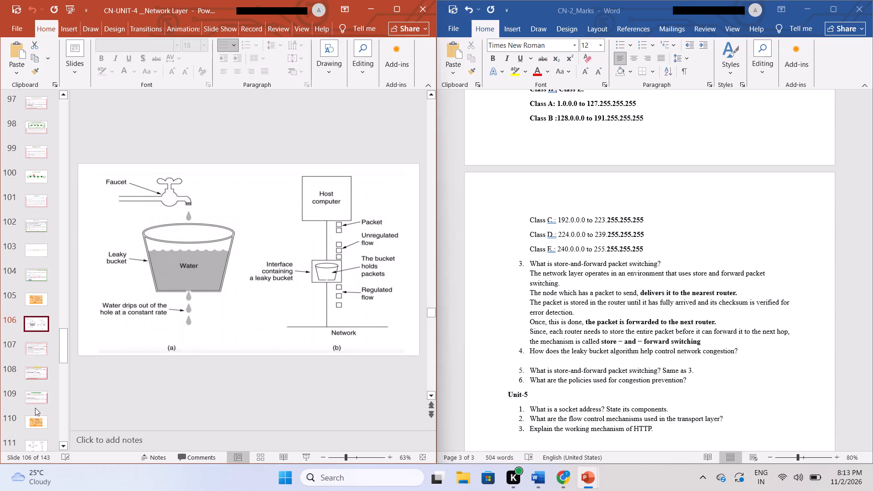
pyautogui.press('Down')
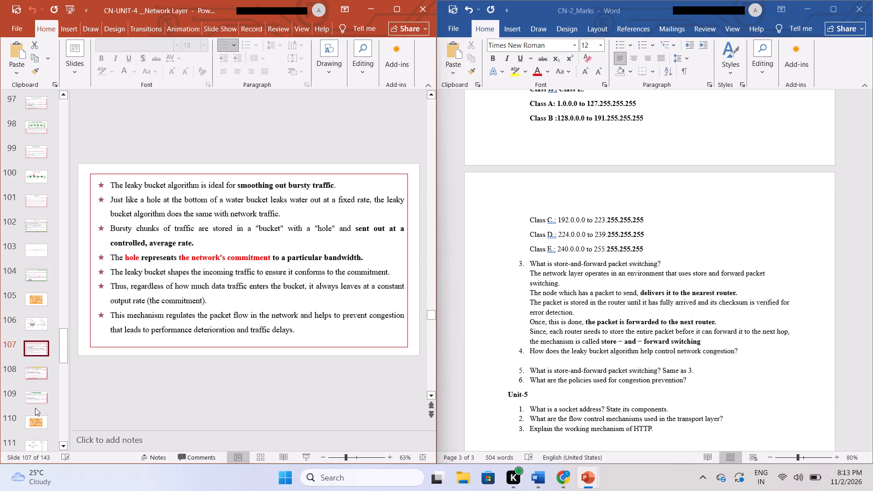
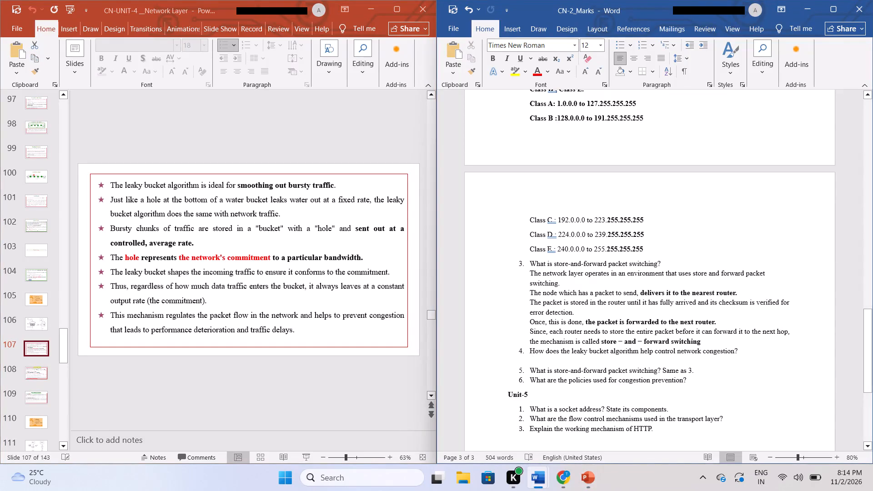
pyautogui.click(530, 349)
pyautogui.tripleClick(530, 349)
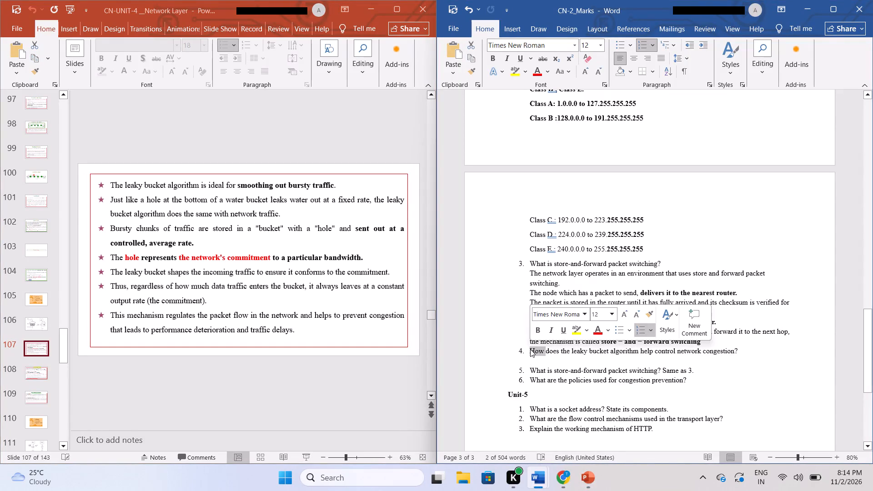
pyautogui.tripleClick(530, 349)
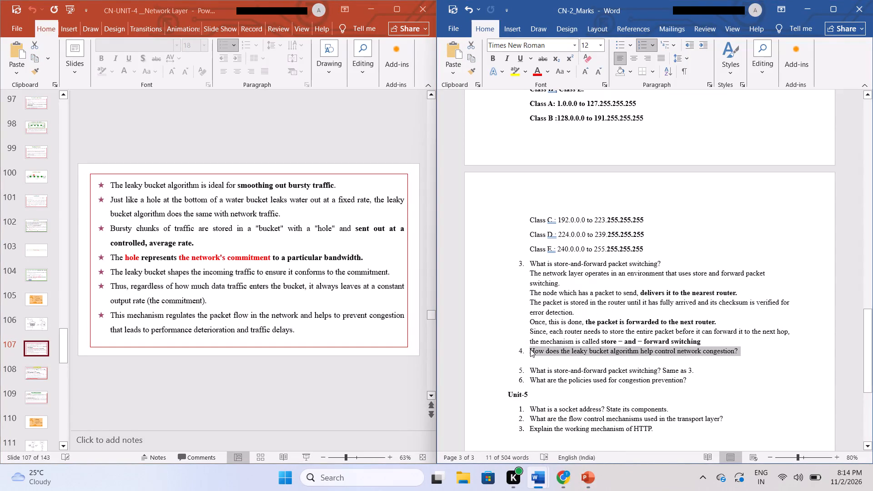
pyautogui.hotkey('ctrl', 'c')
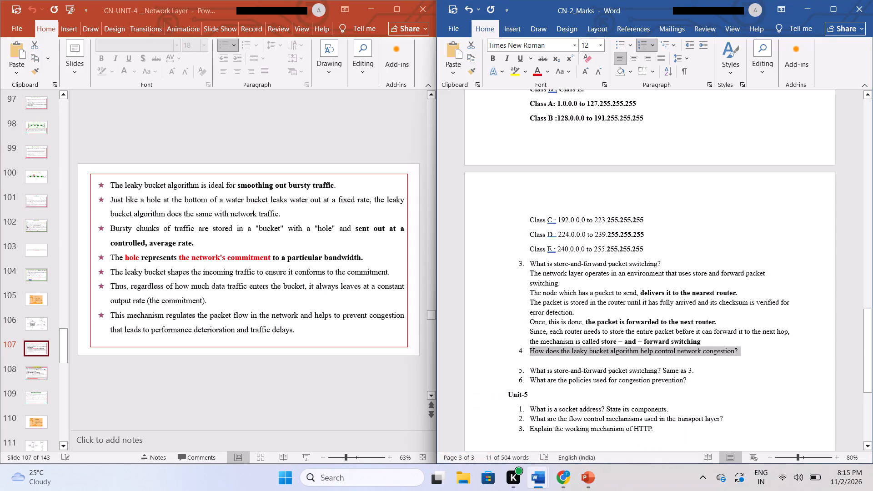
pyautogui.click(612, 361)
pyautogui.hotkey('ctrl', 'v')
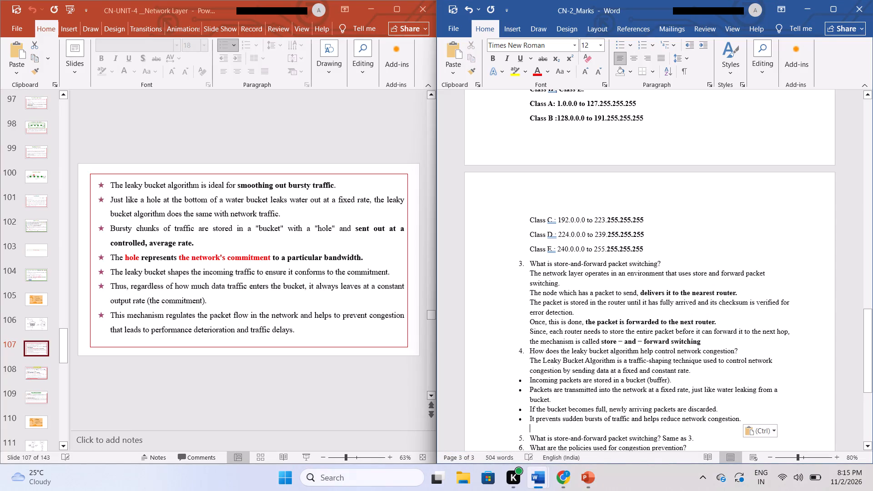
# Reapply the bullet formatting to the four leaky bucket points so they sit indented under the question 4 answer.
pyautogui.moveTo(522, 385); pyautogui.dragTo(528, 387)
pyautogui.moveTo(528, 387); pyautogui.dragTo(559, 406)
pyautogui.click(559, 406)
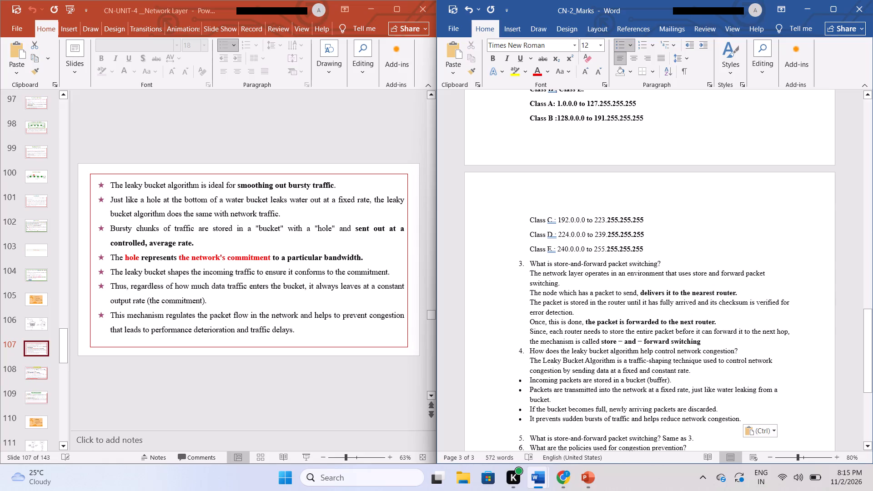
pyautogui.moveTo(528, 380); pyautogui.dragTo(722, 417)
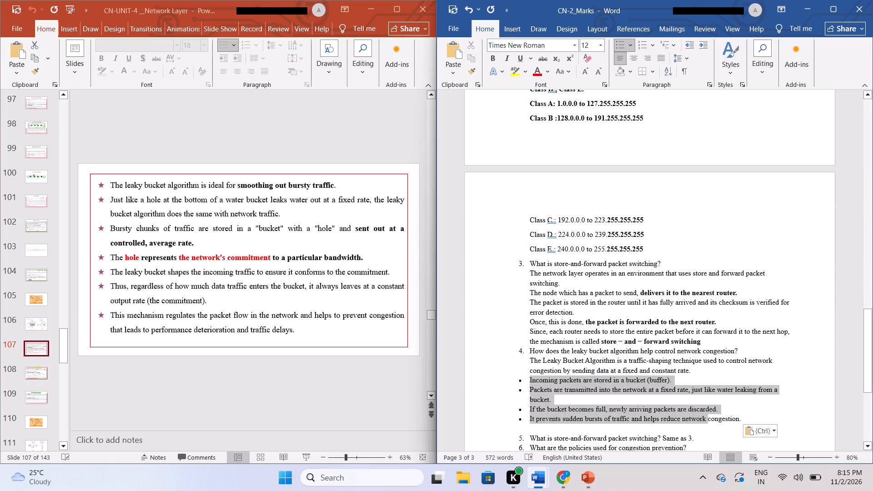
pyautogui.moveTo(722, 417); pyautogui.dragTo(778, 416)
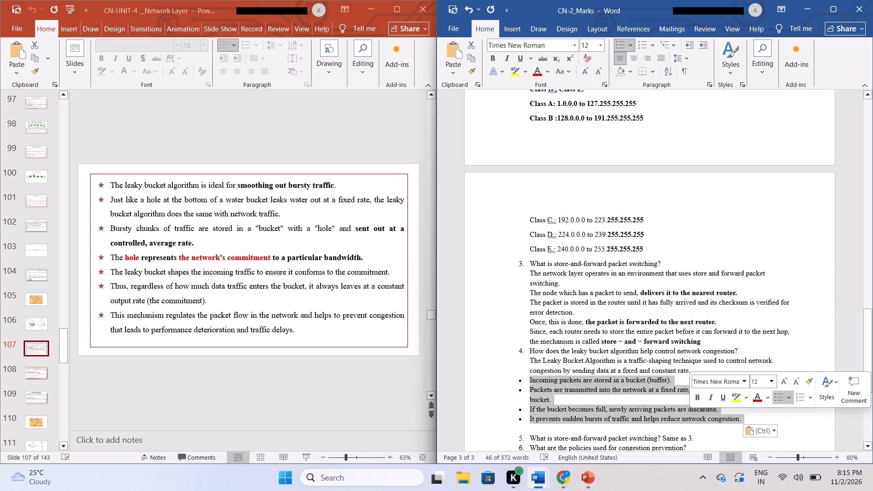
pyautogui.click(621, 42)
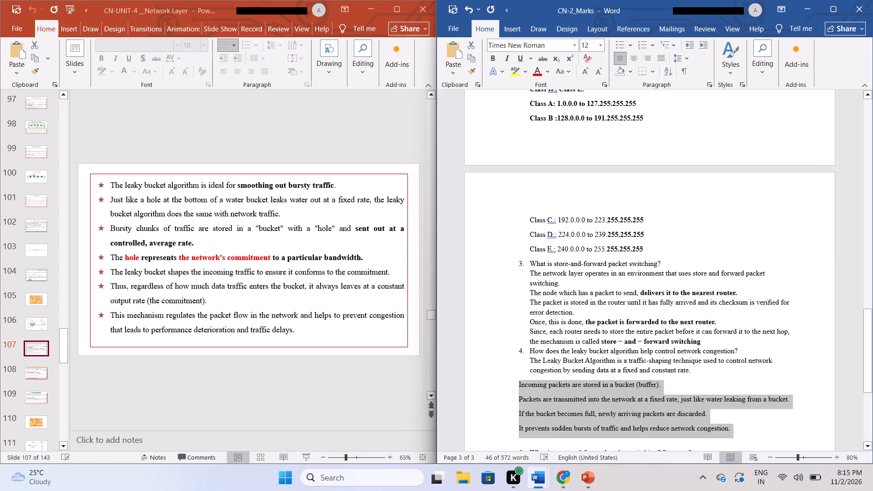
pyautogui.click(620, 43)
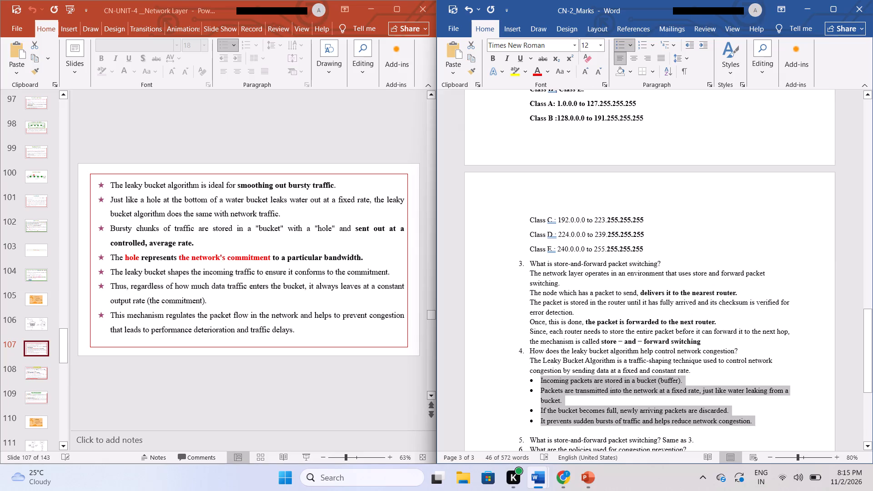
pyautogui.click(772, 339)
# Add an unnumbered blank answer line below question 6 on congestion prevention policies.
pyautogui.scroll(-2, 772, 339)
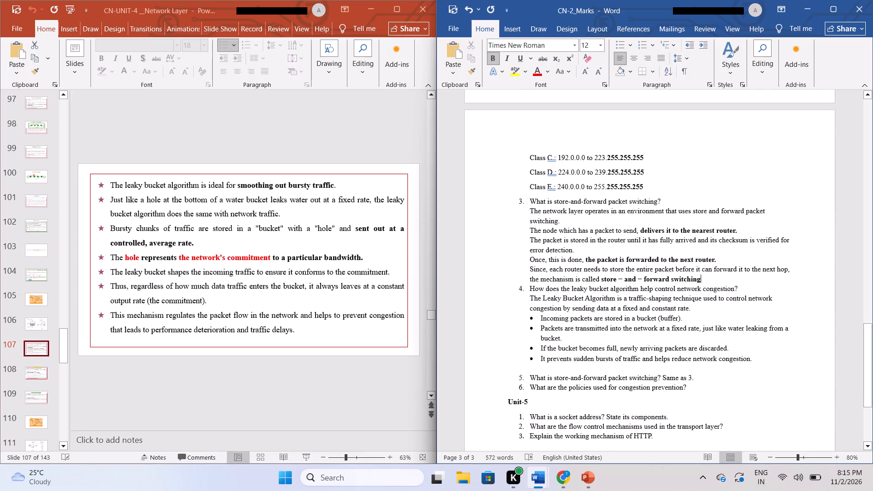
pyautogui.click(694, 390)
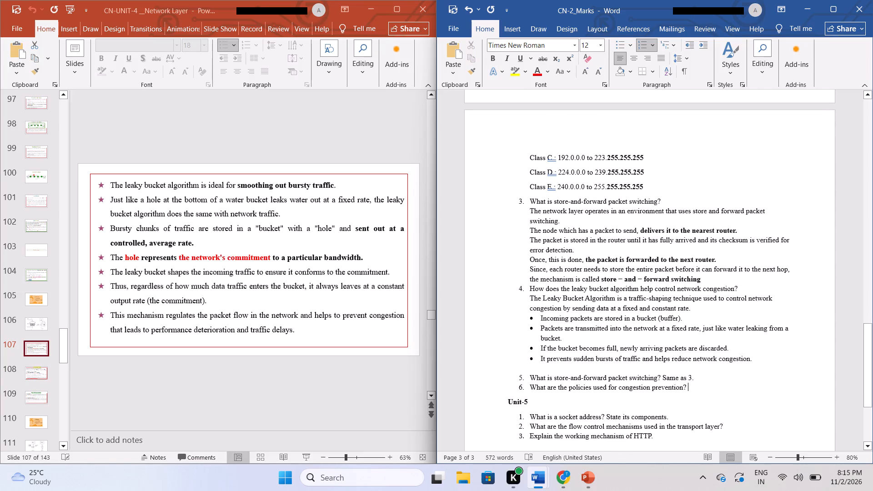
pyautogui.press('Return')
pyautogui.press('BackSpace')
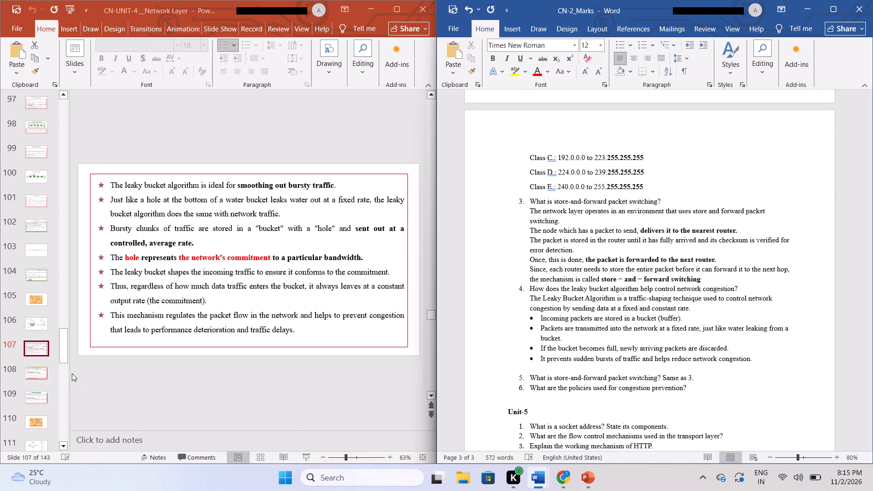
# In the CN-UNIT-4 Network Layer presentation, look through the slides around the leaky bucket and congestion control topics for the congestion prevention policies.
pyautogui.press('Down')
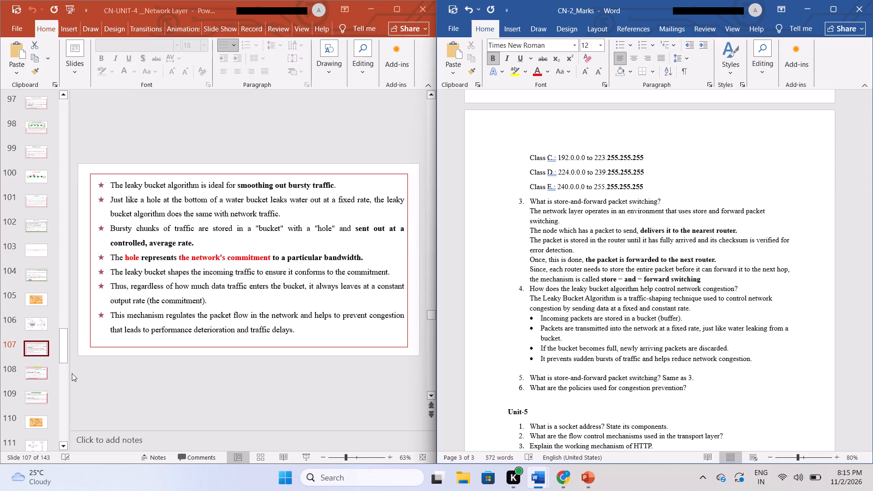
pyautogui.press('Up')
pyautogui.click(0, 373)
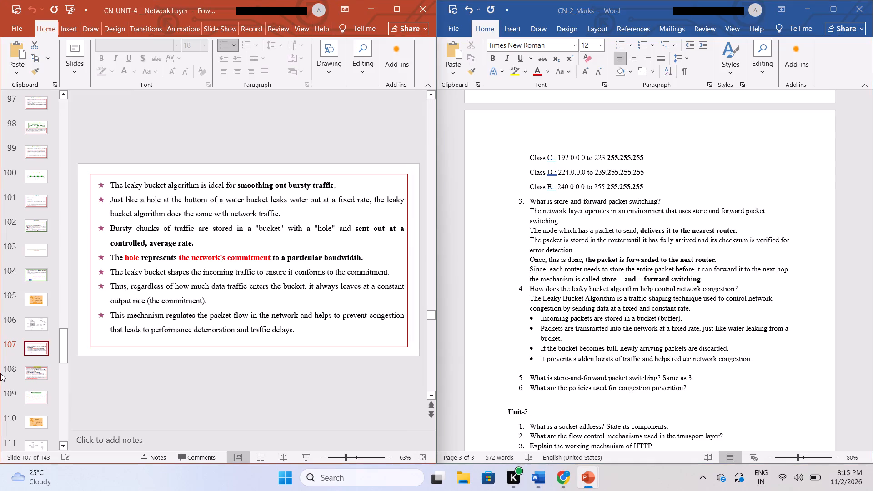
pyautogui.press('Down')
pyautogui.press('Down')
pyautogui.press('Down')
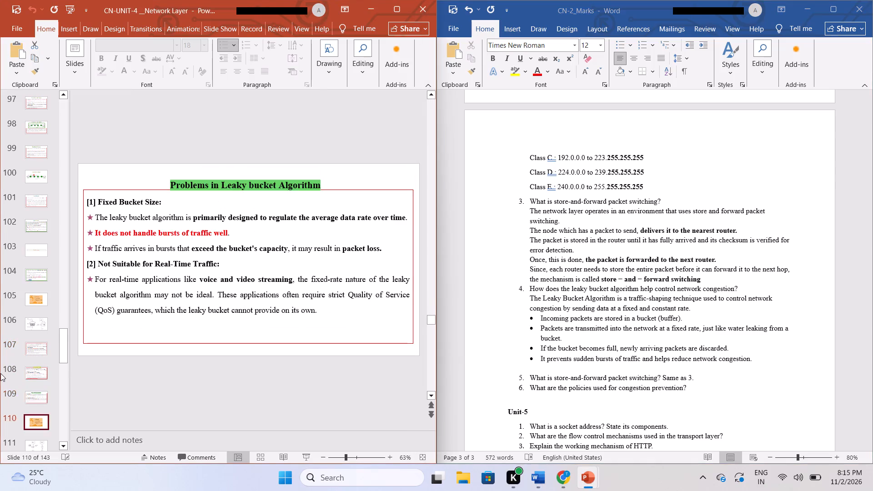
pyautogui.press('Down')
pyautogui.press('Down')
pyautogui.press('Down')
pyautogui.press('Down')
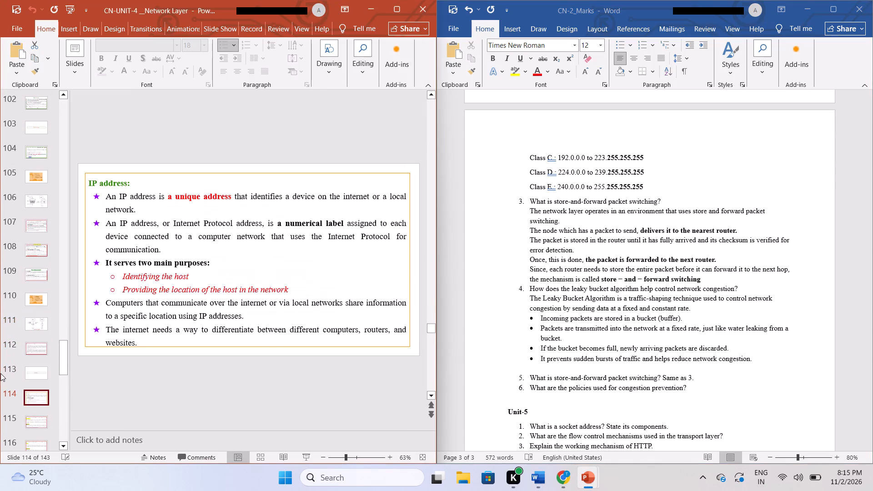
pyautogui.press('Down')
pyautogui.press('Up')
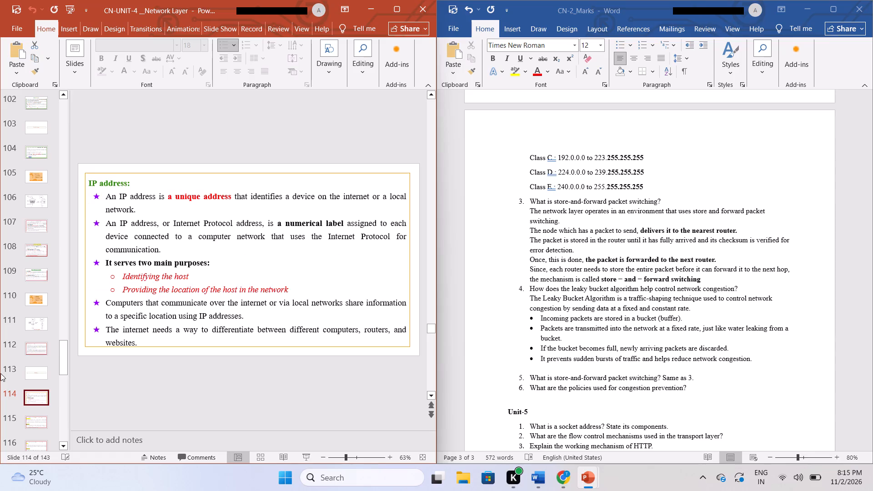
pyautogui.press('Up')
pyautogui.press('Up')
pyautogui.press('Up')
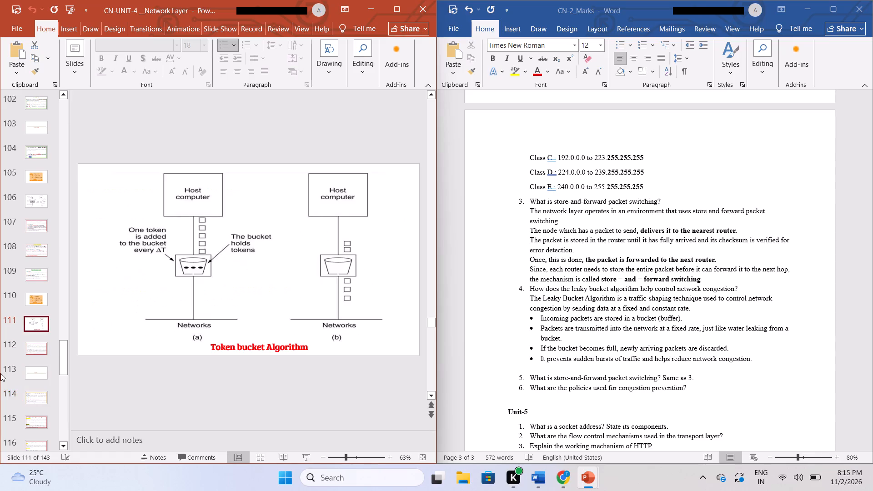
pyautogui.press('Up')
pyautogui.press('Up')
pyautogui.press('Up')
pyautogui.press('Up')
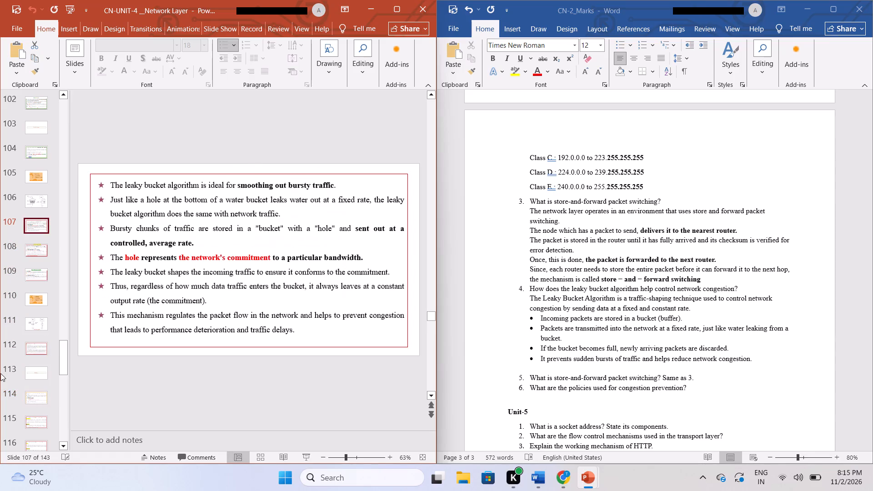
pyautogui.press('Up')
pyautogui.press('Up')
pyautogui.press('Up')
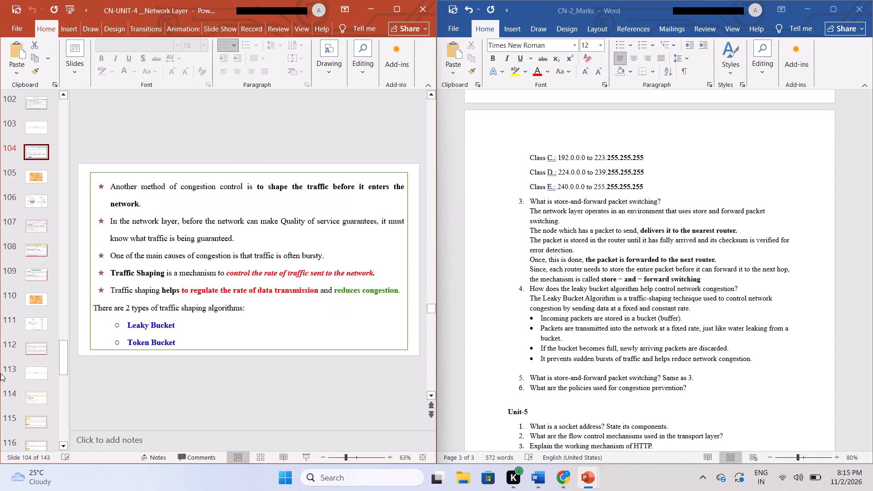
pyautogui.press('Up')
pyautogui.press('Up')
pyautogui.press('Up')
pyautogui.press('Up')
pyautogui.press('Up')
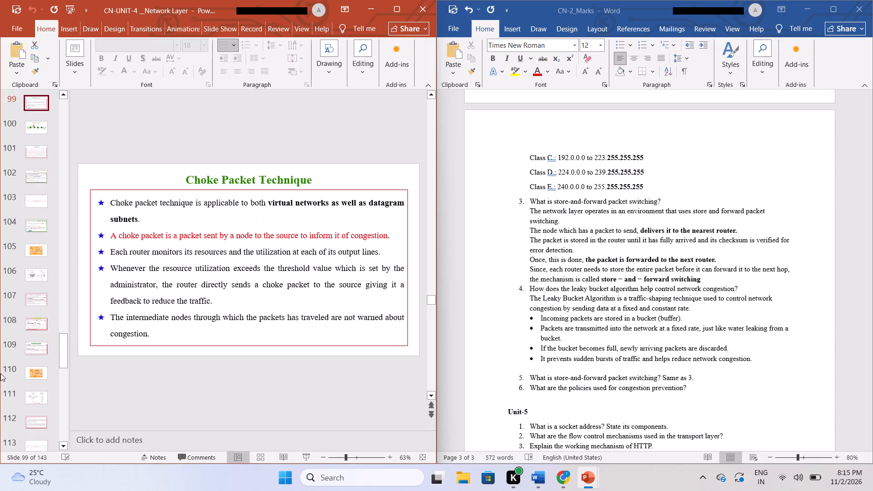
pyautogui.press('Up')
pyautogui.press('Up')
pyautogui.press('Up')
pyautogui.press('Up')
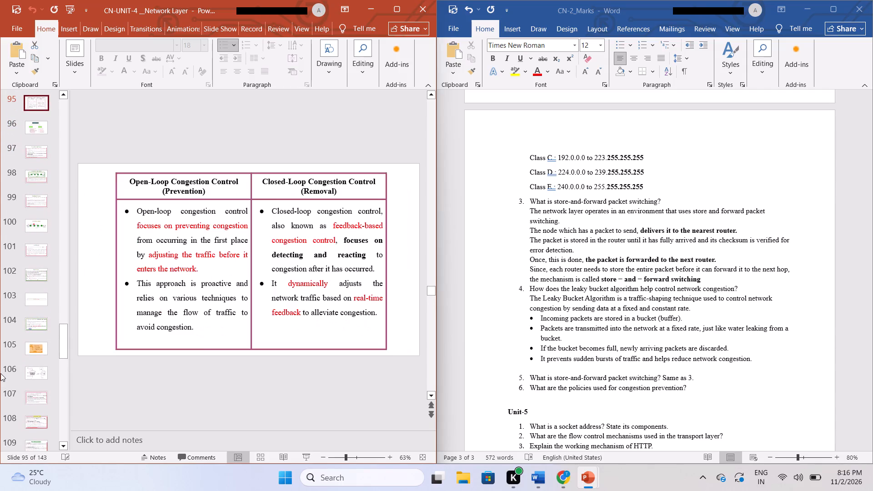
pyautogui.press('Down')
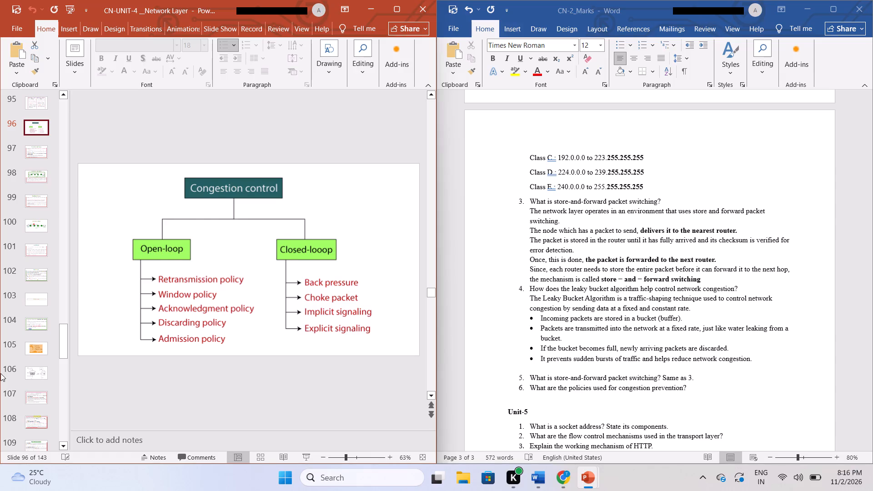
# Examine the congestion control slides, from the section introduction to the open-loop and closed-loop diagram, for the prevention policies.
pyautogui.press('Up')
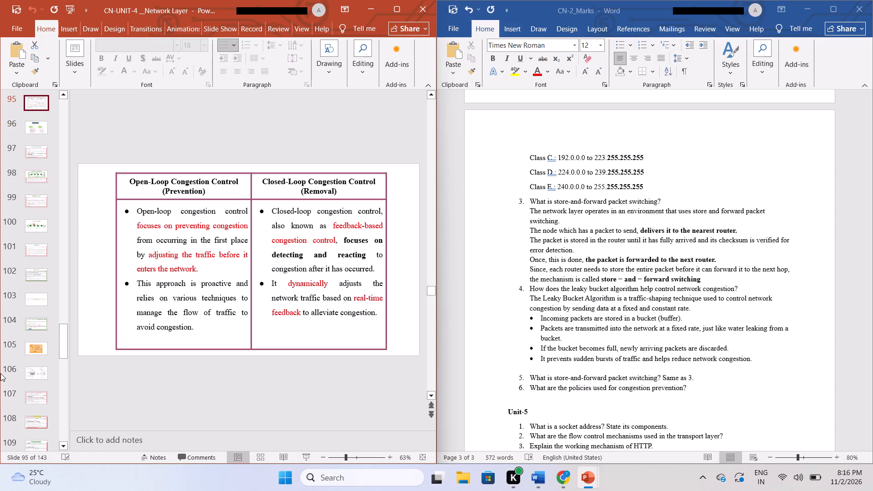
pyautogui.press('Up')
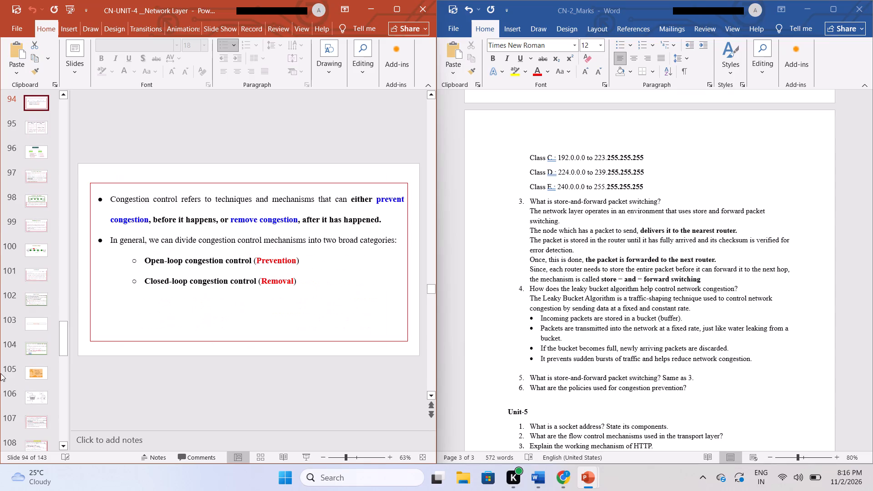
pyautogui.press('Up')
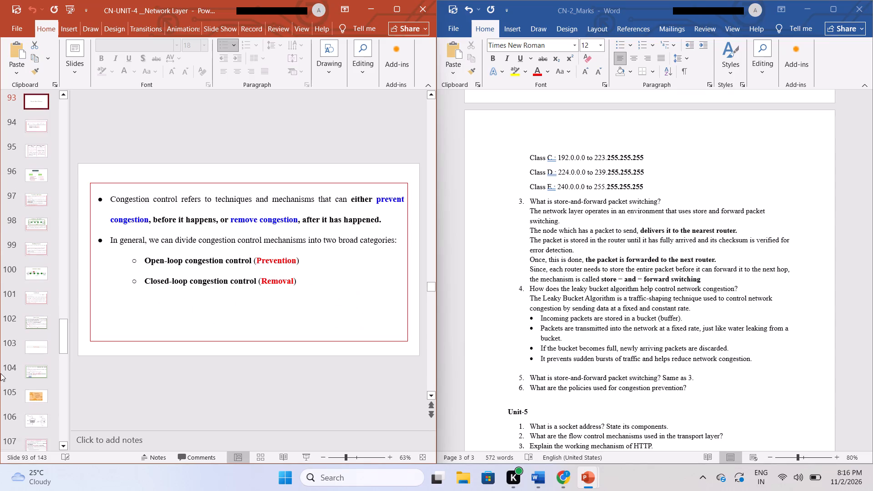
pyautogui.press('Down')
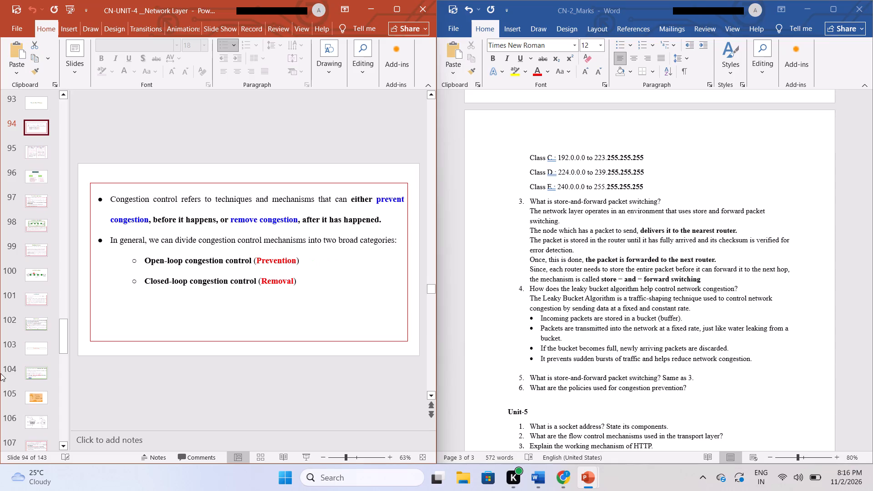
pyautogui.press('Down')
pyautogui.press('Down')
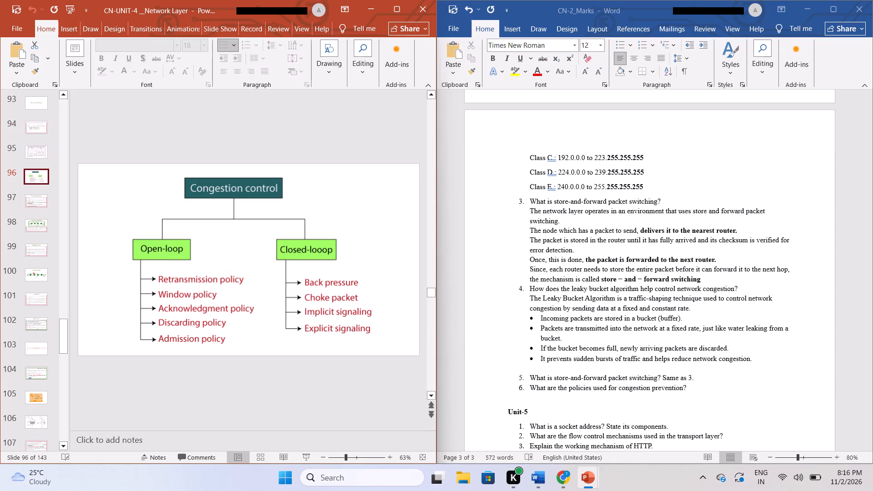
pyautogui.click(159, 281)
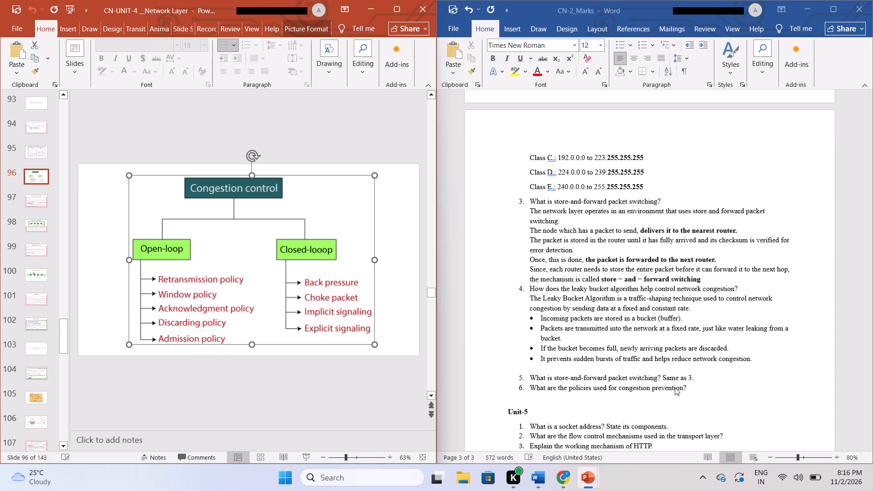
# Start the question 6 answer in CN-2_Marks with a lead-in line introducing the policies used for congestion prevention, ending in a colon.
pyautogui.click(687, 389)
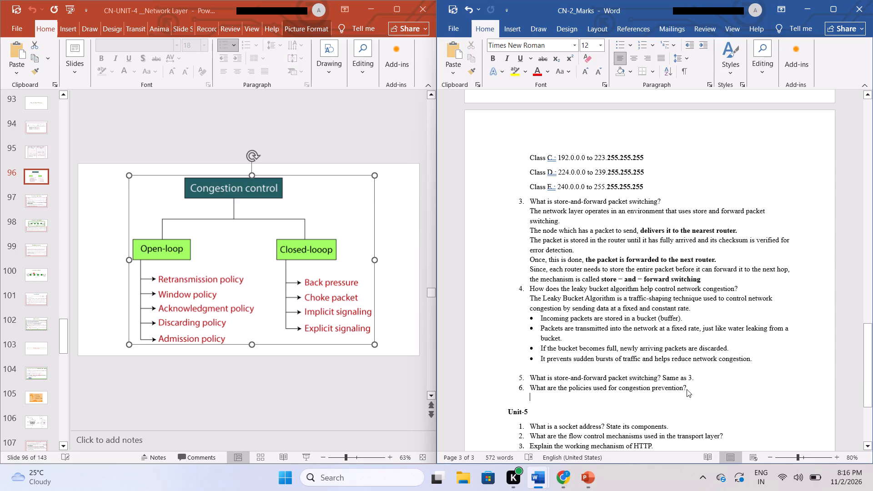
pyautogui.write('Policies')
pyautogui.press('space')
pyautogui.hotkey('shift', 'u')
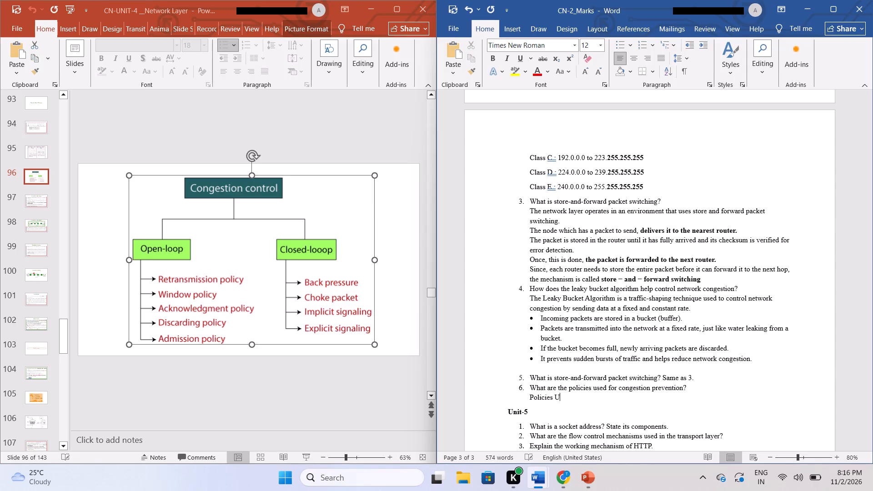
pyautogui.press('BackSpace')
pyautogui.write('used')
pyautogui.press('space')
pyautogui.write('for')
pyautogui.press('space')
pyautogui.write('congeston prevention are')
pyautogui.press('space')
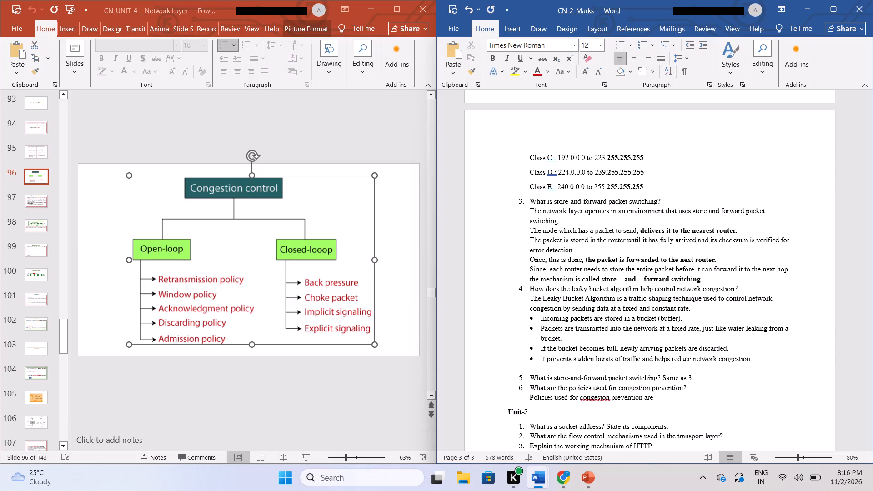
pyautogui.hotkey('shift', ':')
pyautogui.press('Return')
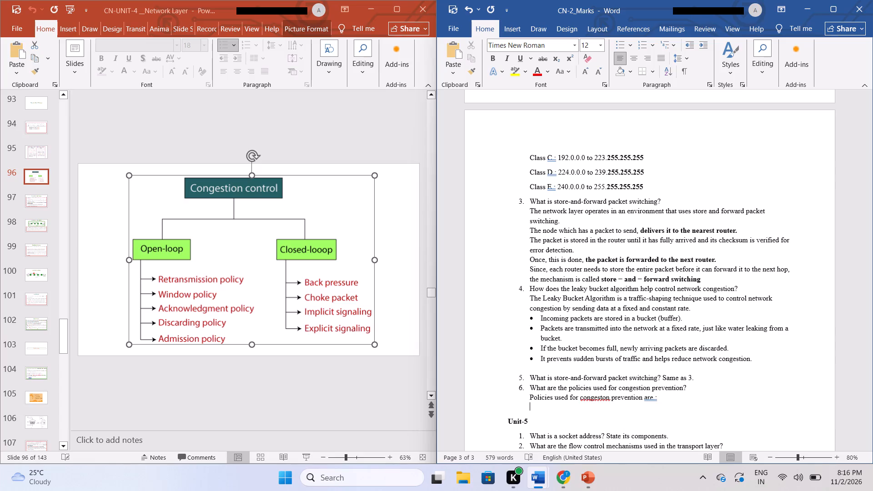
# Enter "Retransmission policy" as the first policy below the question 6 lead-in line.
pyautogui.write('Ret')
pyautogui.write('ransmission')
pyautogui.press('space')
pyautogui.write('policy')
pyautogui.press('Return')
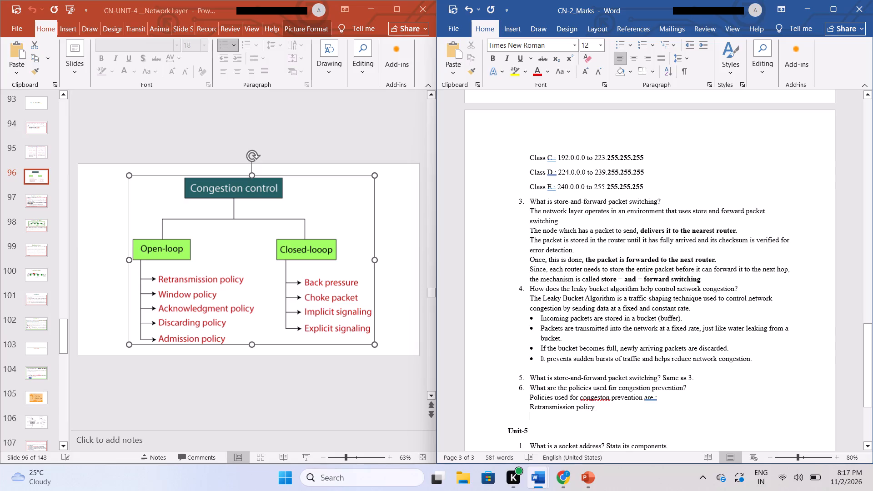
# Correct the spelling of "congestion" in the question 6 lead-in line.
pyautogui.click(608, 396)
pyautogui.press('Left')
pyautogui.press('Left')
pyautogui.press('i')
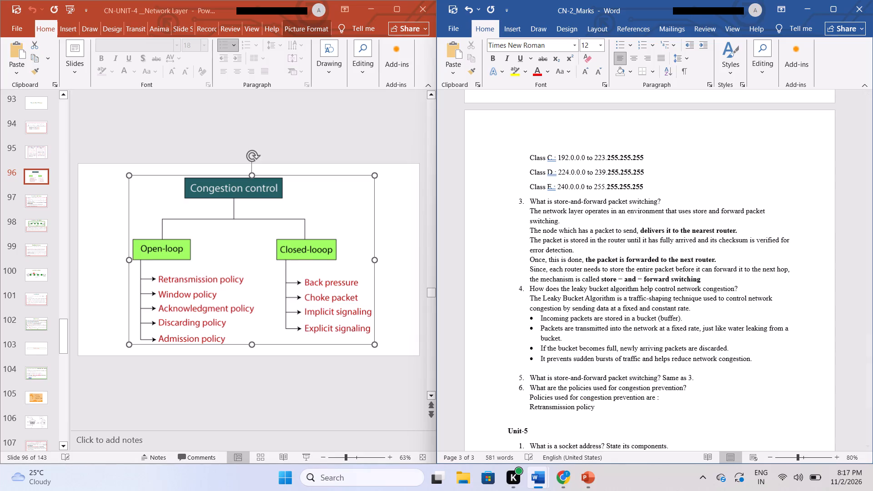
# Add the Window policy and the Acknowledgment policy on separate lines below "Retransmission policy".
pyautogui.press('Down')
pyautogui.press('Down')
pyautogui.write('Window policy')
pyautogui.press('Return')
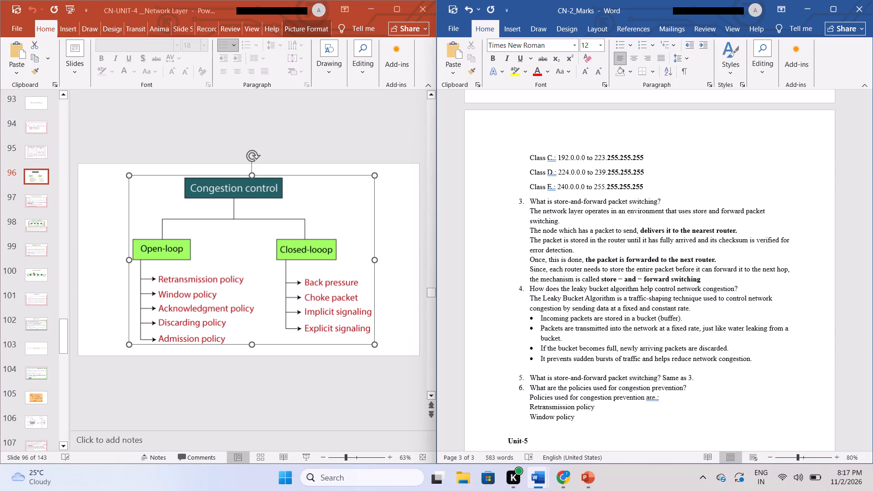
pyautogui.write('Ack')
pyautogui.write('nowld')
pyautogui.press('BackSpace')
pyautogui.write('wd')
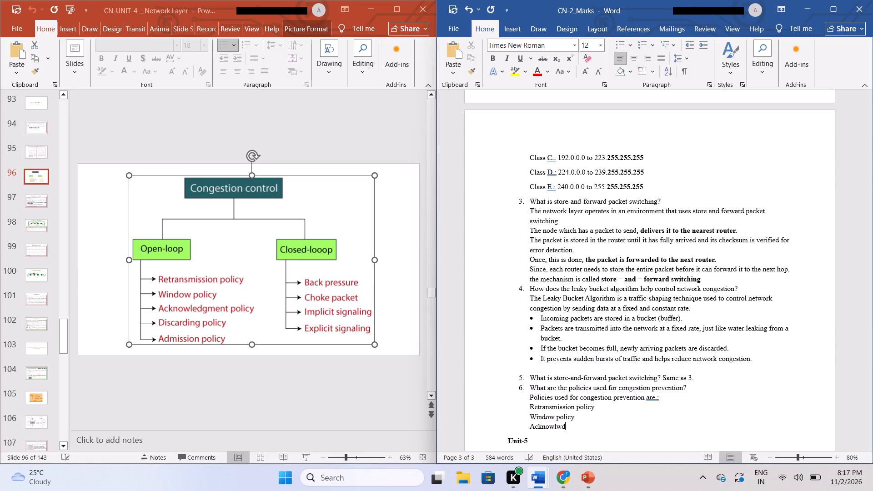
pyautogui.write('gmwnt')
pyautogui.press('space')
pyautogui.write('policy')
pyautogui.press('Return')
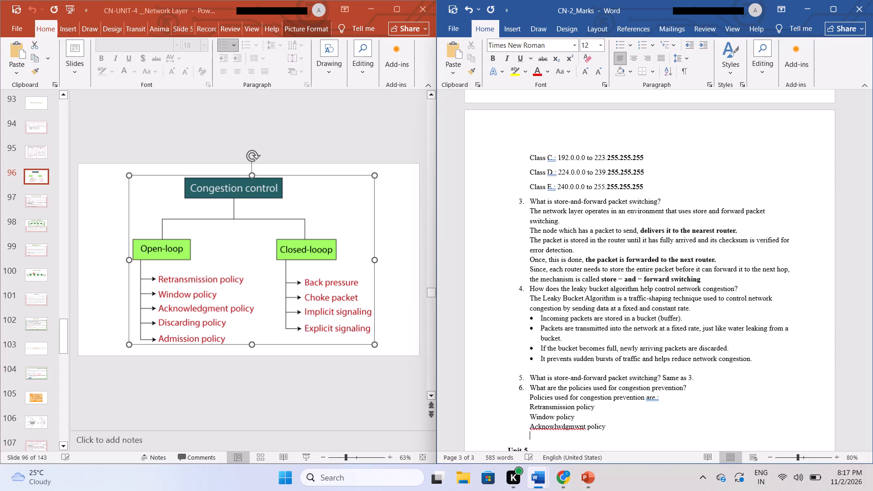
# Add "Discarding policy" on its own line as the fourth policy of the question 6 answer.
pyautogui.write('Discarding')
pyautogui.press('space')
pyautogui.write('policy')
pyautogui.press('Return')
# Correct the misspelled first word of the third policy line to "Acknowledgment".
pyautogui.click(561, 427)
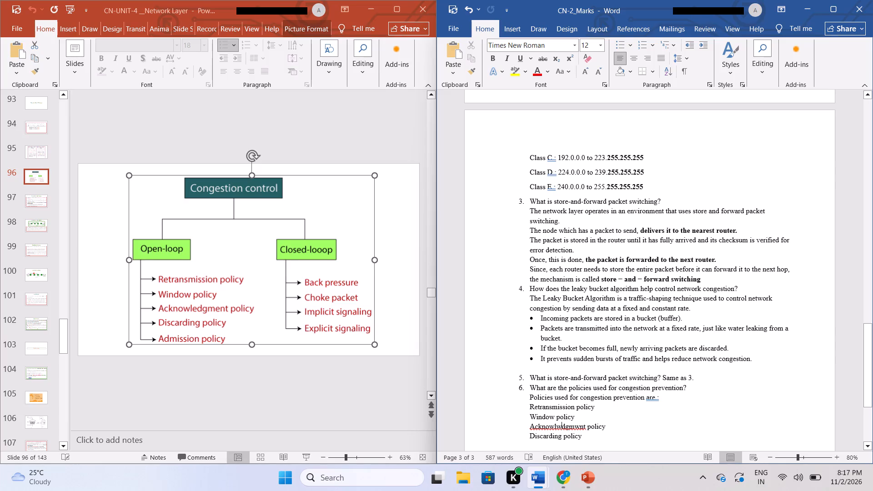
pyautogui.press('BackSpace')
pyautogui.press('e')
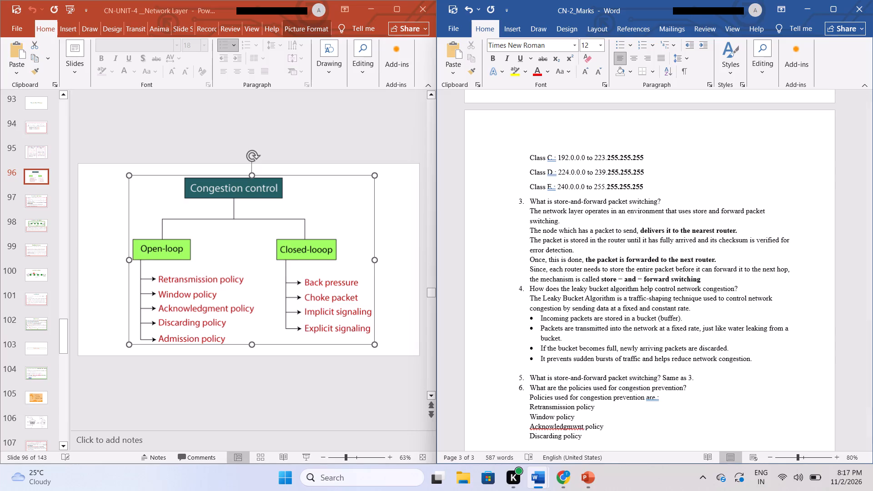
pyautogui.press('Right')
pyautogui.press('Right')
pyautogui.press('Right')
pyautogui.press('Right')
pyautogui.press('BackSpace')
pyautogui.press('e')
# Complete the question 6 policy list with "Admission policy" below "Discarding policy".
pyautogui.press('Down')
pyautogui.press('Down')
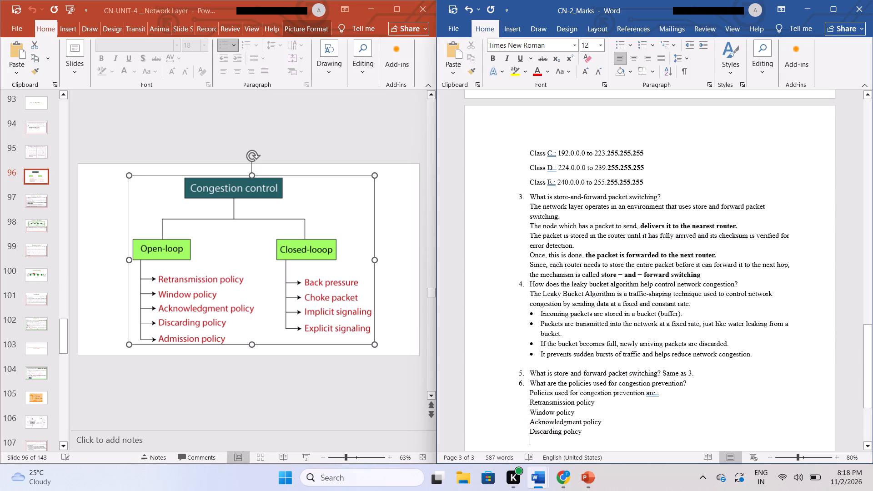
pyautogui.write('Admissio')
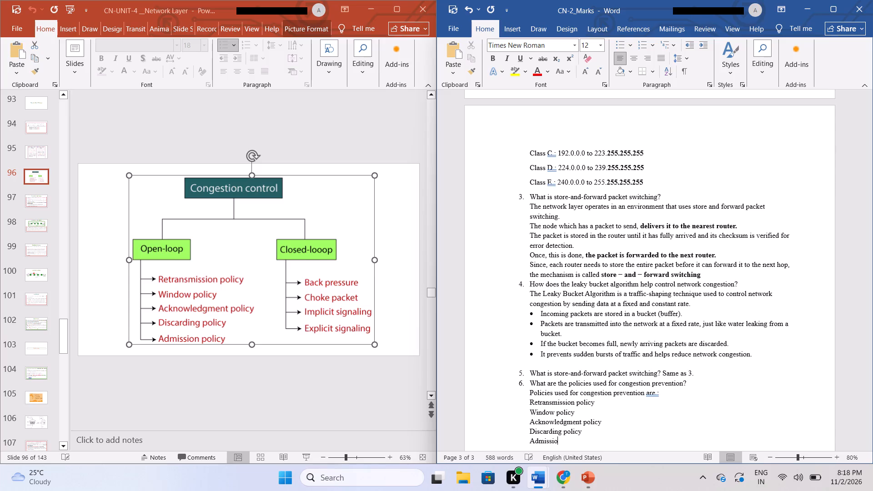
pyautogui.write('n policy')
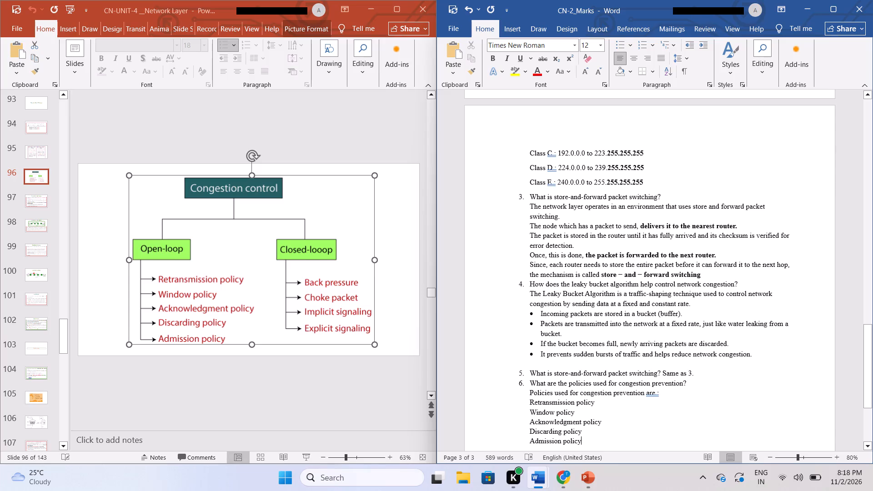
# Add an unnumbered blank answer line below Unit-5 question 1 on socket addresses.
pyautogui.scroll(-3, 715, 364)
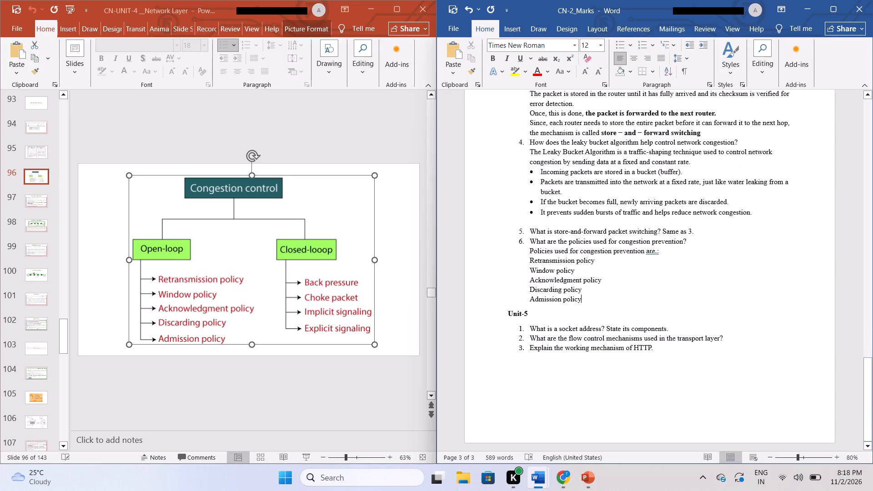
pyautogui.click(682, 329)
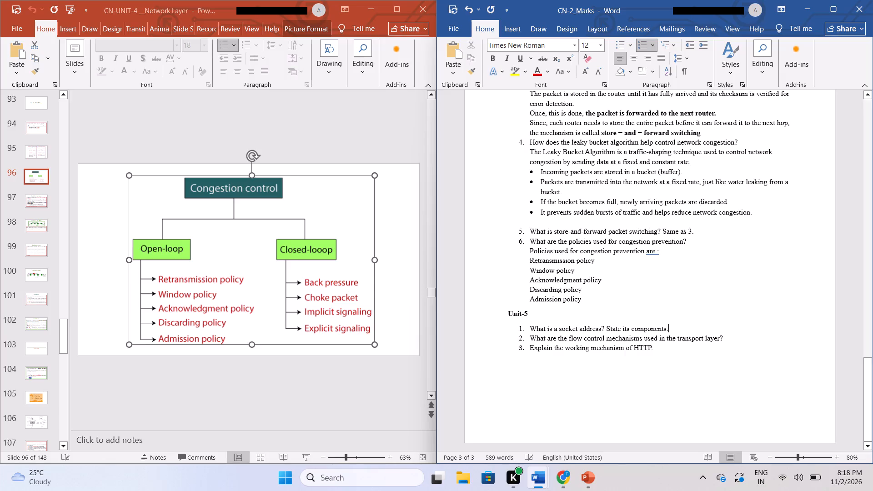
pyautogui.press('Return')
pyautogui.press('BackSpace')
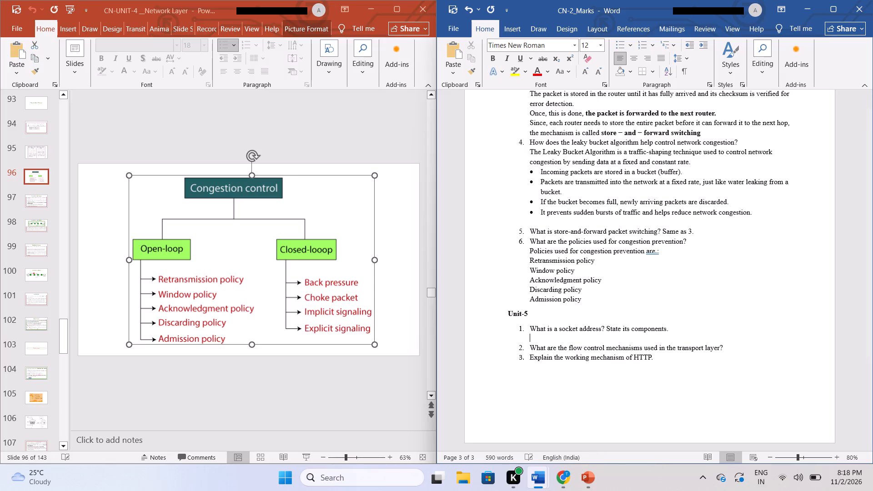
# Minimize the Unit-4 presentation and examine the Syllabus slide of the CN-UNIT-5 Application Layer presentation for the socket address topic.
pyautogui.click(373, 1)
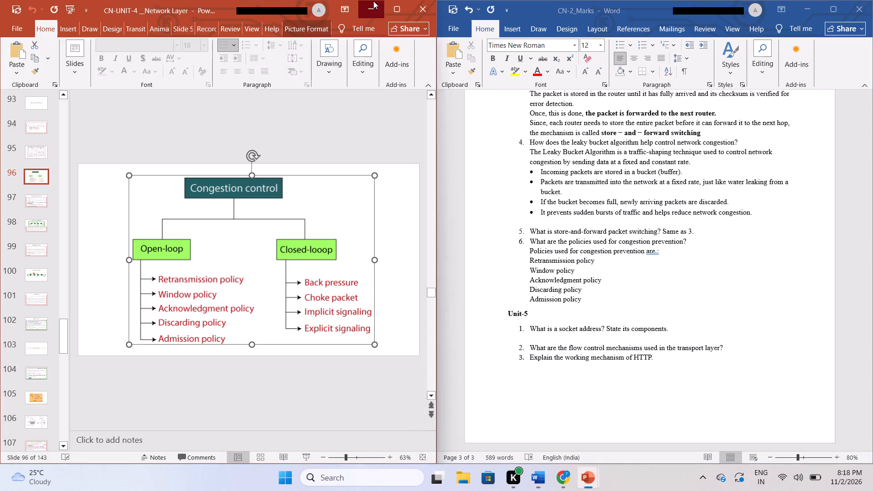
pyautogui.click(373, 1)
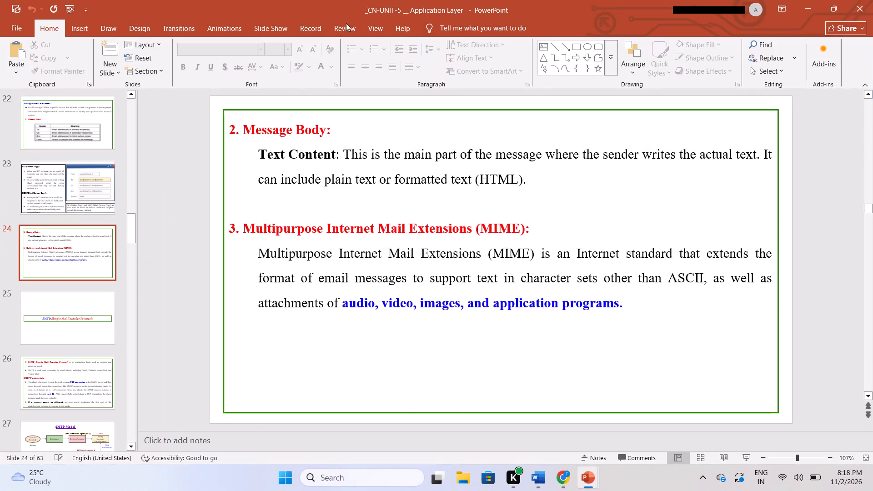
pyautogui.scroll(11, 135, 182)
pyautogui.scroll(7, 77, 160)
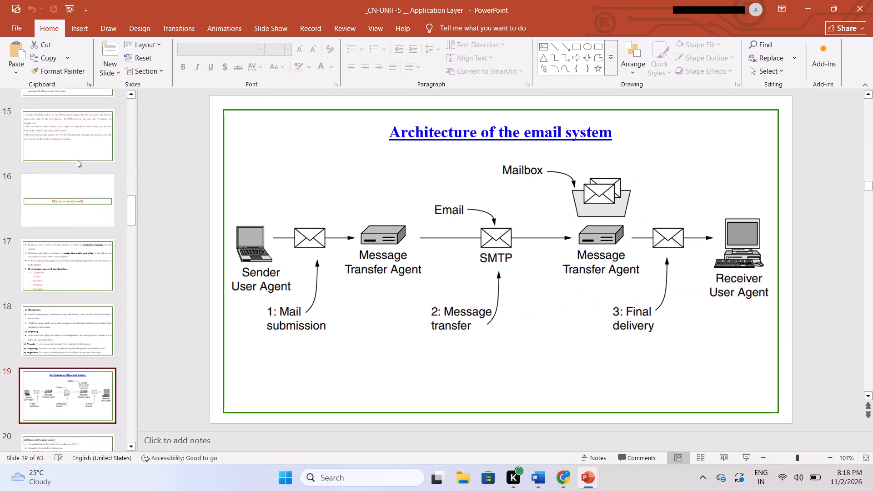
pyautogui.scroll(20, 77, 160)
pyautogui.scroll(10, 77, 160)
pyautogui.click(75, 176)
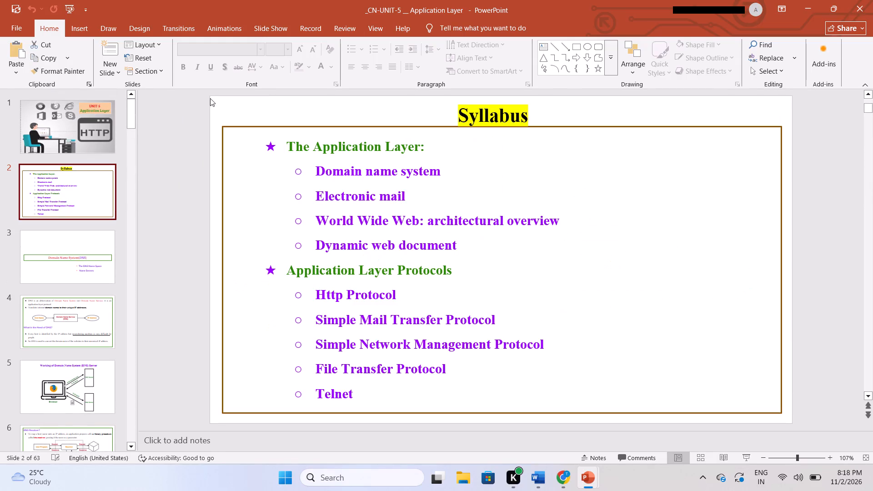
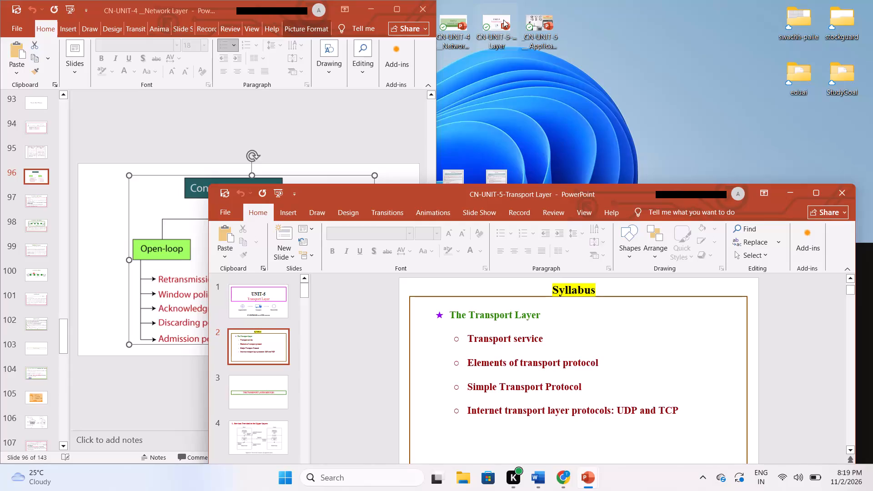
# Examine the opening slides of the CN-UNIT-5-Transport Layer presentation up to the PORT? slide and raise its window to show the whole slide.
pyautogui.press('Down')
pyautogui.press('Down')
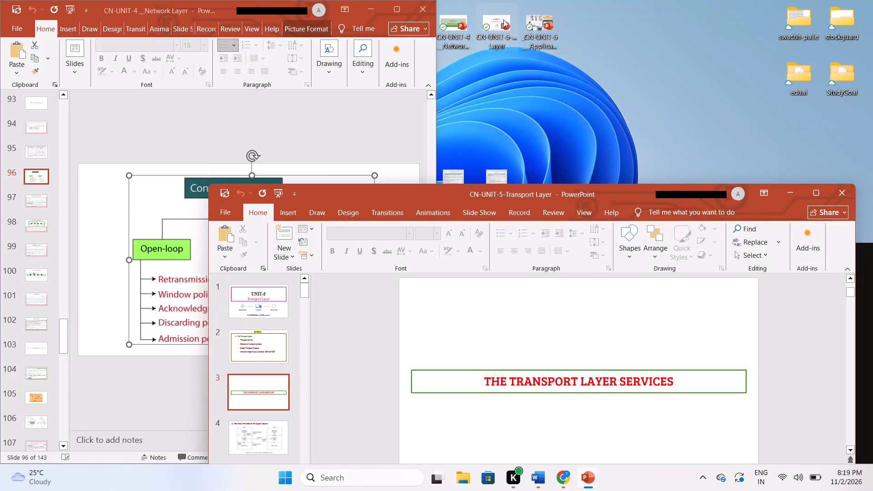
pyautogui.press('Down')
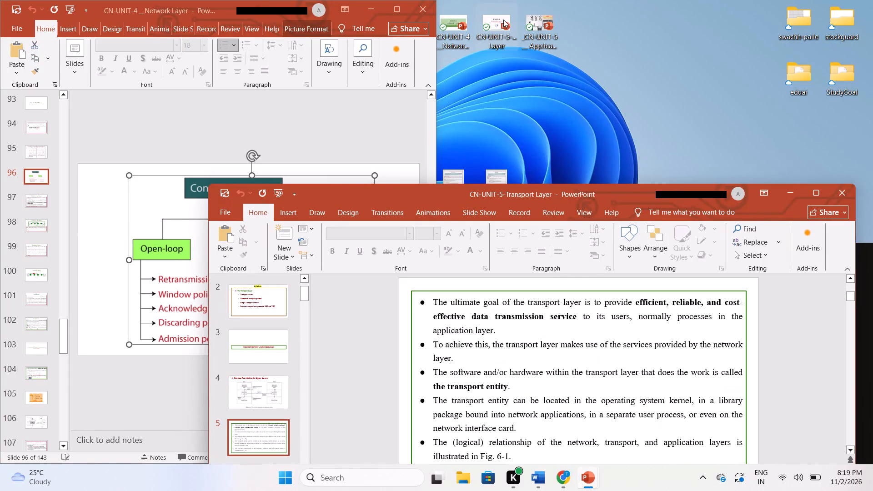
pyautogui.press('Down')
pyautogui.press('Down')
pyautogui.press('Down')
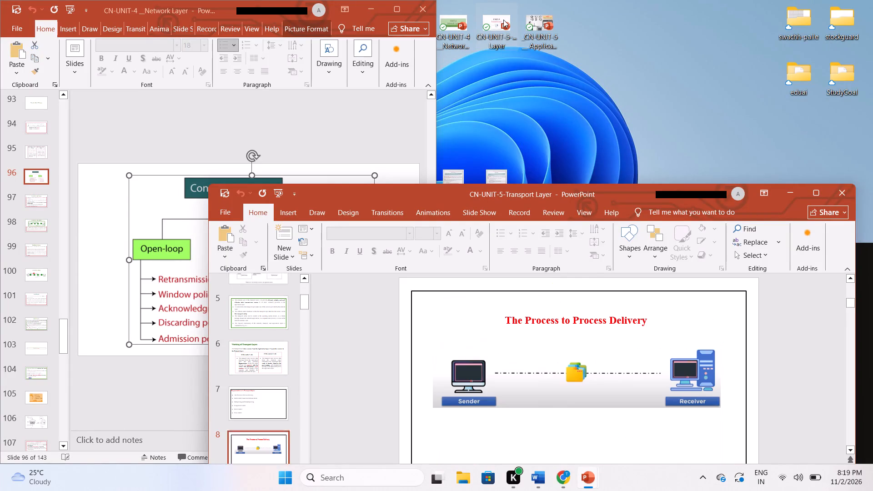
pyautogui.press('Down')
pyautogui.press('Down')
pyautogui.press('Down')
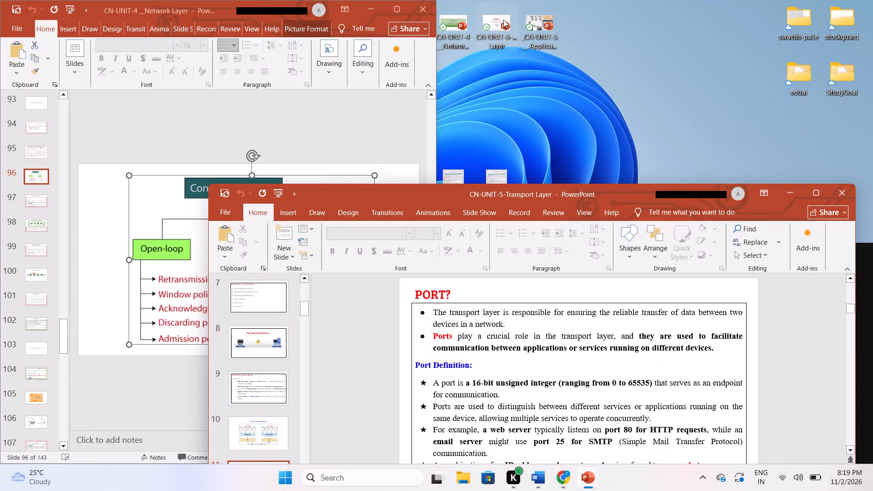
pyautogui.press('Down')
pyautogui.press('Up')
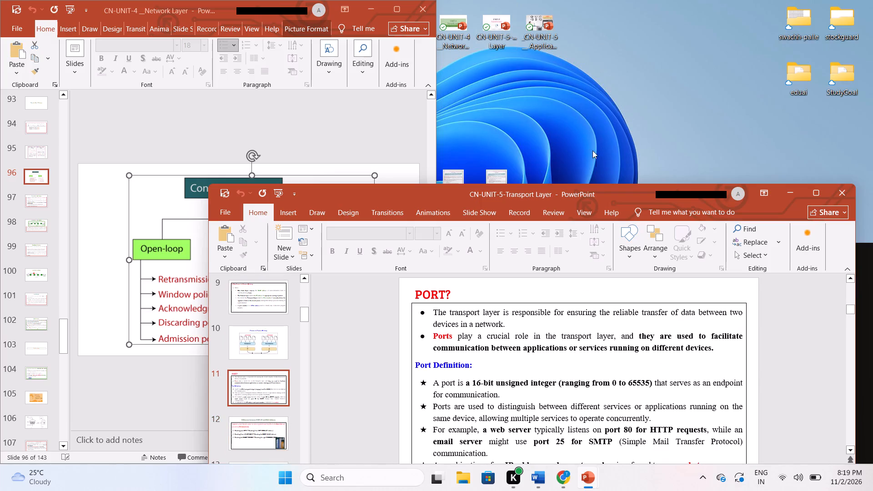
pyautogui.moveTo(606, 188); pyautogui.dragTo(607, 159)
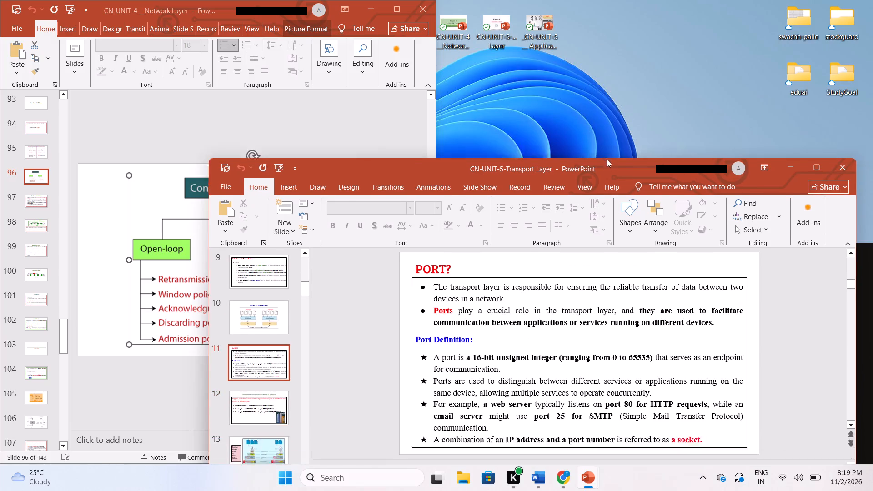
pyautogui.moveTo(607, 159); pyautogui.dragTo(599, 99)
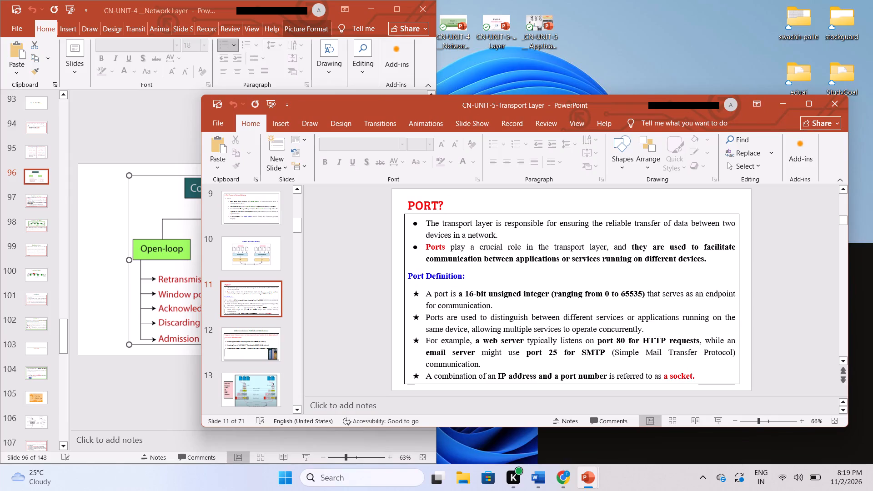
# Examine Transport Layer slides 12 to 22, from the PORT, IP and MAC comparison through multiplexing to addressing, for socket address content.
pyautogui.press('Down')
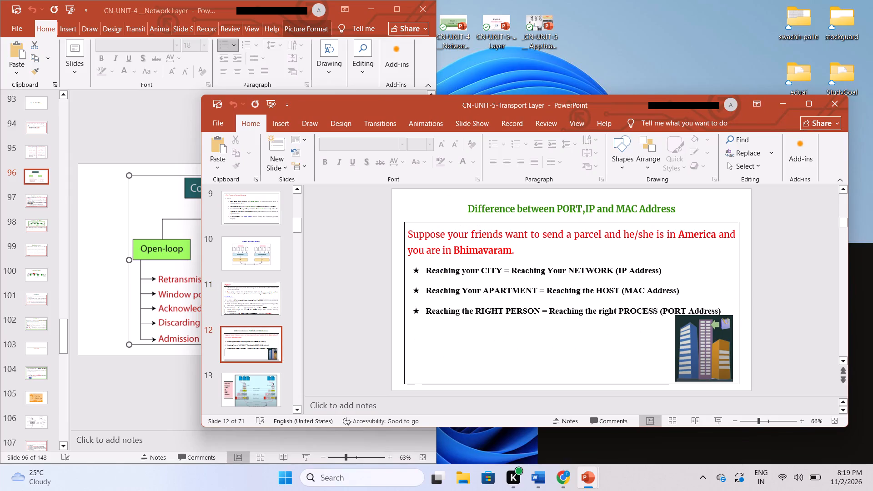
pyautogui.press('Down')
pyautogui.press('Down')
pyautogui.press('Down')
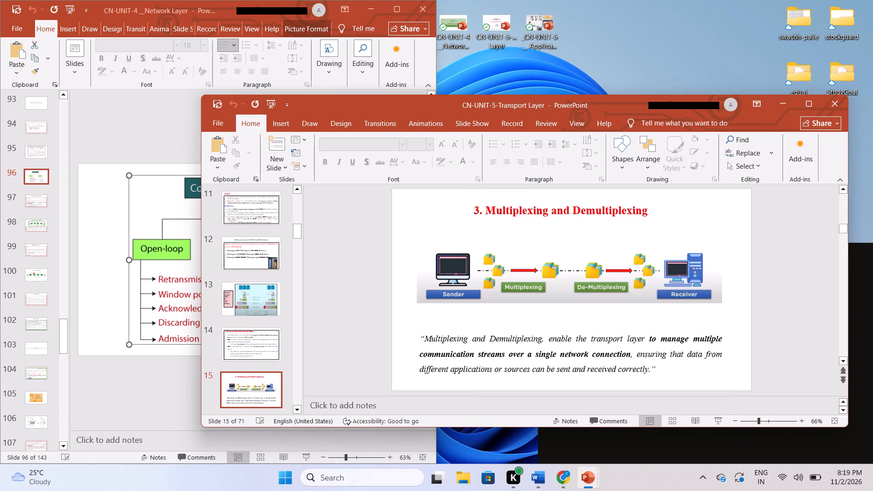
pyautogui.press('Down')
pyautogui.press('Down')
pyautogui.press('Down')
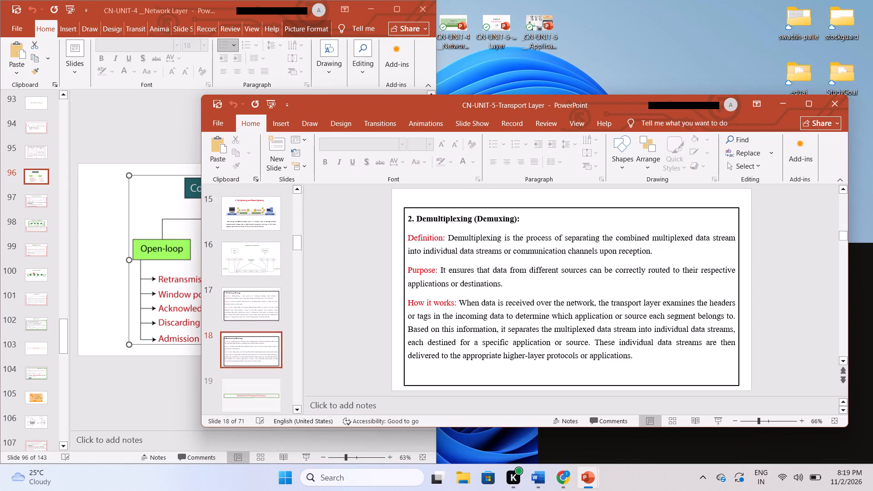
pyautogui.press('Down')
pyautogui.press('Down')
pyautogui.press('Down')
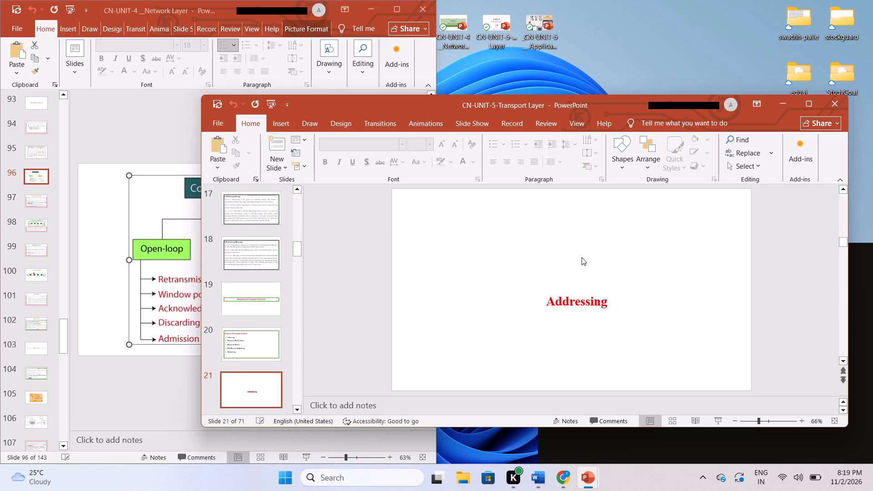
pyautogui.press('Down')
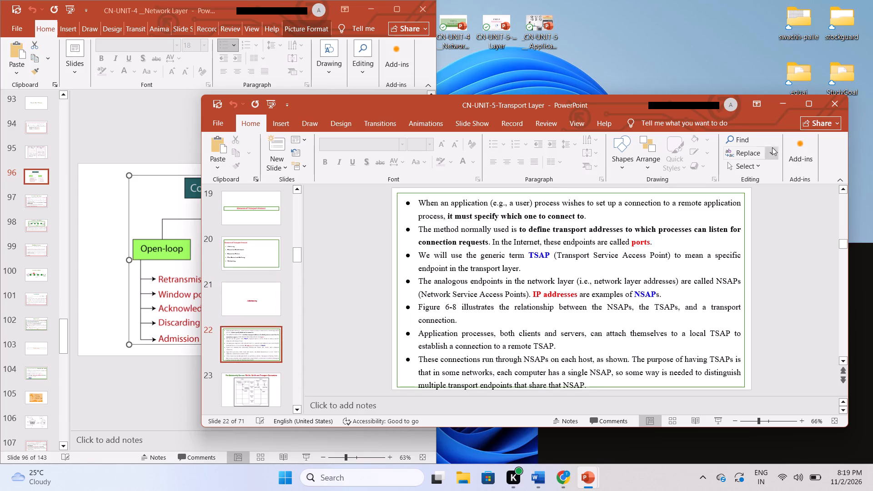
# Bring back the CN-2_Marks document to check the Unit-5 questions and return to the CN-UNIT-5-Transport Layer presentation.
pyautogui.click(775, 105)
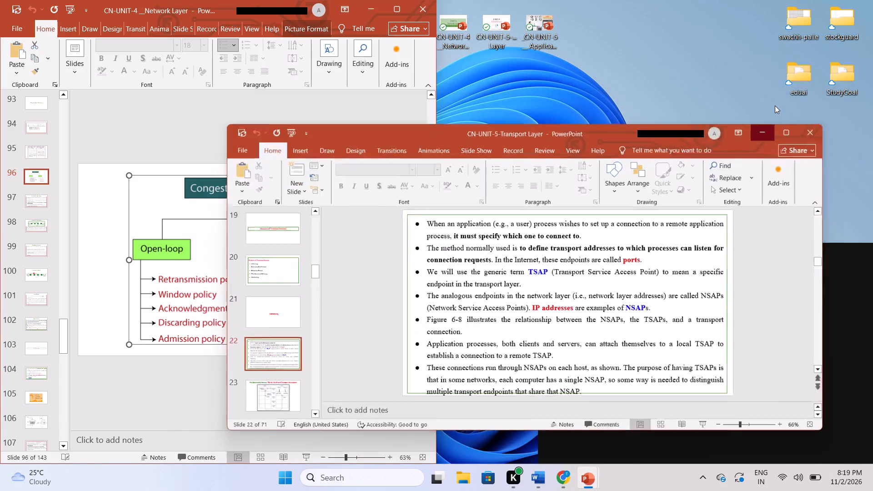
pyautogui.click(532, 479)
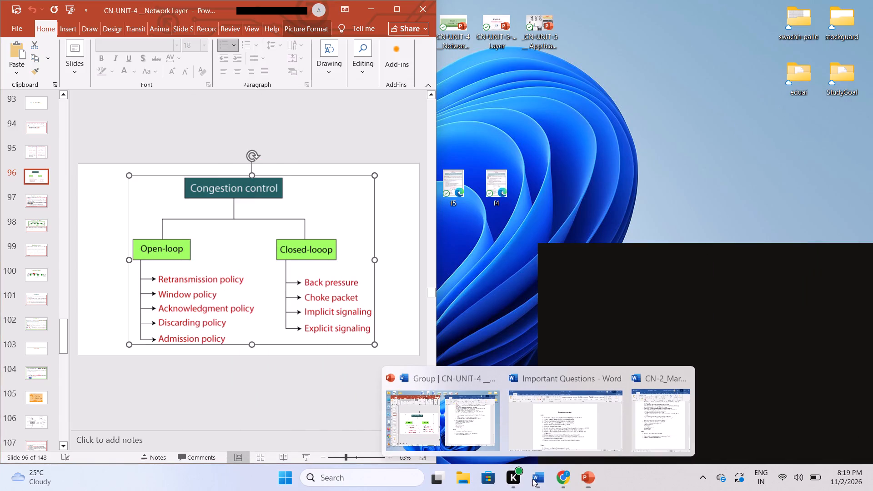
pyautogui.click(636, 431)
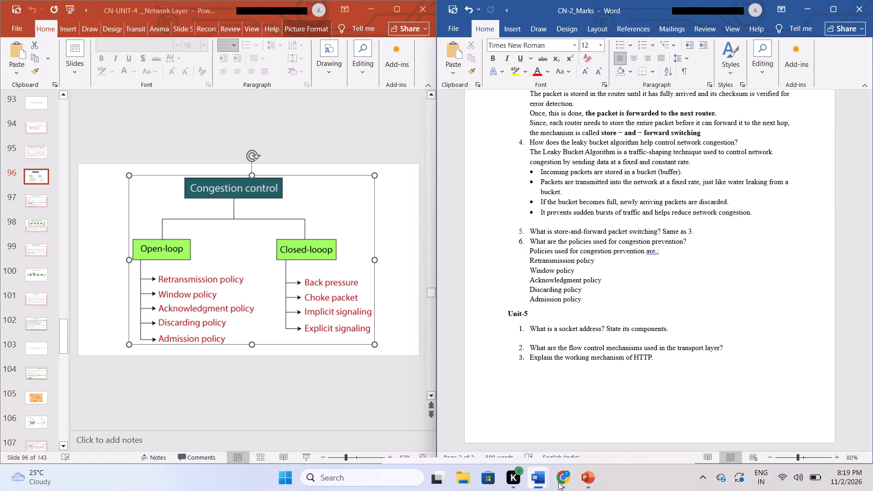
pyautogui.click(583, 474)
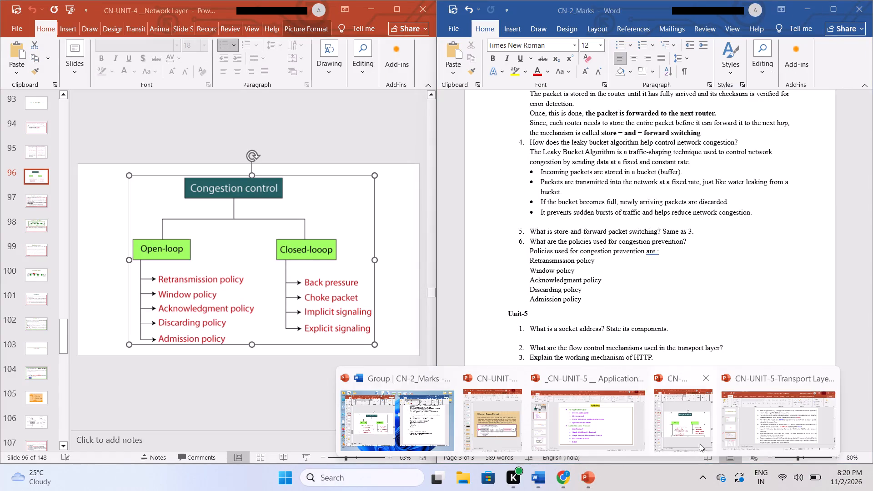
pyautogui.click(746, 431)
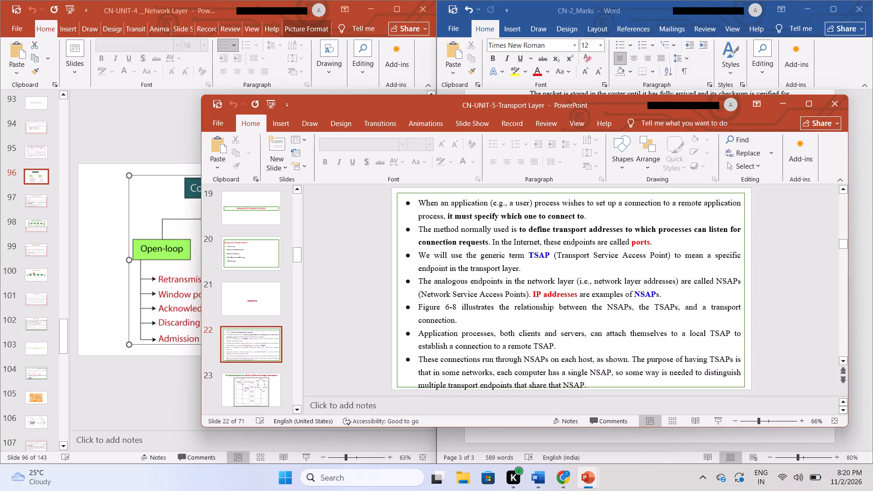
# Examine Transport Layer slides 23 to 45 on connection establishment, release, flow control, buffering and multiplexing for material answering the Unit-5 questions.
pyautogui.press('Down')
pyautogui.press('Down')
pyautogui.press('Down')
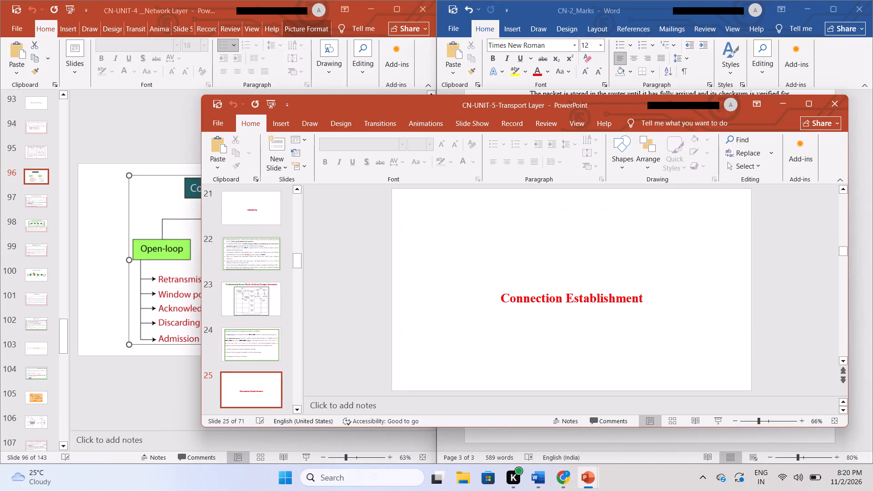
pyautogui.press('Down')
pyautogui.press('Down')
pyautogui.press('Down')
pyautogui.press('Down')
pyautogui.press('Down')
pyautogui.press('Down')
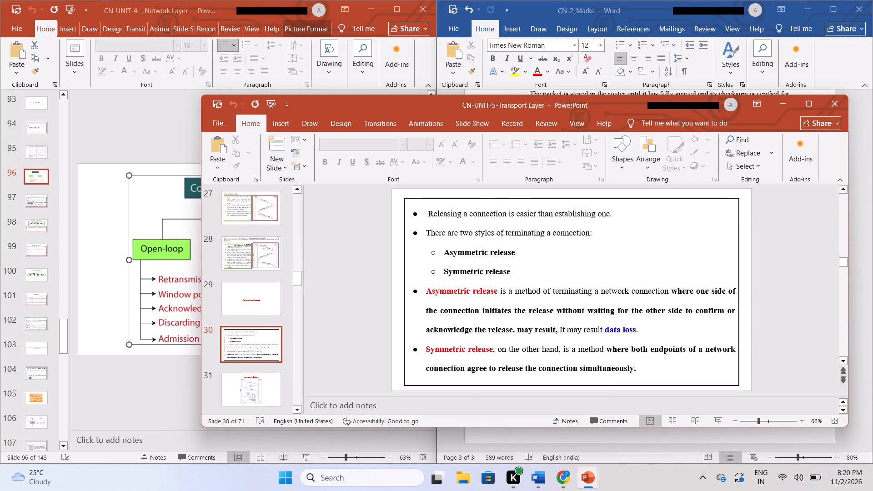
pyautogui.press('Down')
pyautogui.press('Down')
pyautogui.press('Down')
pyautogui.press('Down')
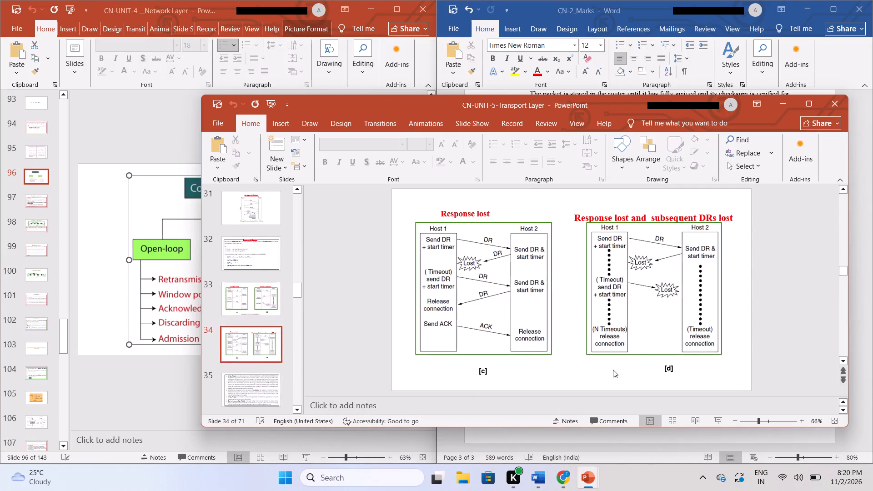
pyautogui.press('Down')
pyautogui.press('Down')
pyautogui.press('Down')
pyautogui.press('Down')
pyautogui.press('Down')
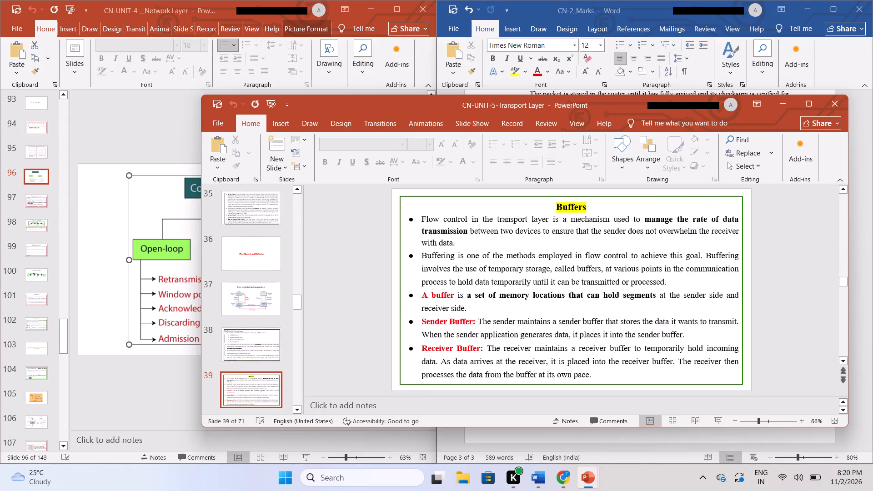
pyautogui.press('Down')
pyautogui.press('Down')
pyautogui.press('Down')
pyautogui.press('Down')
pyautogui.press('Down')
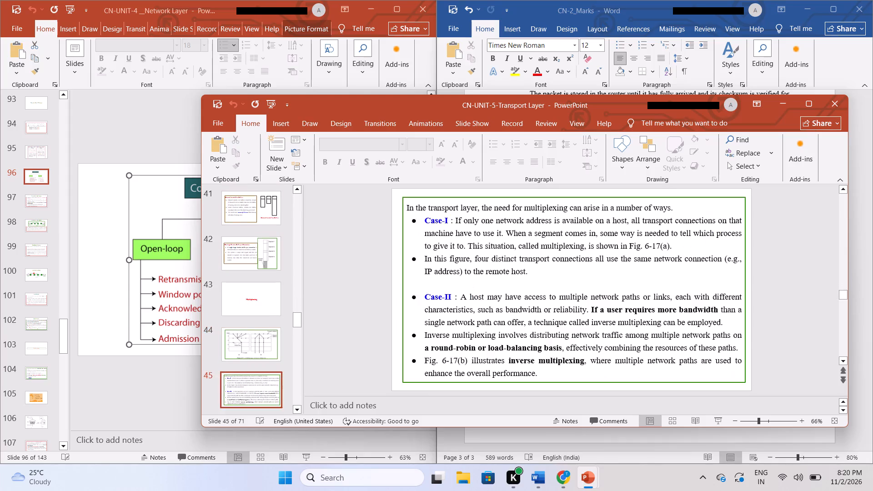
# Examine the UDP and TCP slides through the final TCP Termination slide for material on socket addresses.
pyautogui.press('Down')
pyautogui.press('Down')
pyautogui.press('Down')
pyautogui.press('Down')
pyautogui.press('Down')
pyautogui.press('Down')
pyautogui.press('Down')
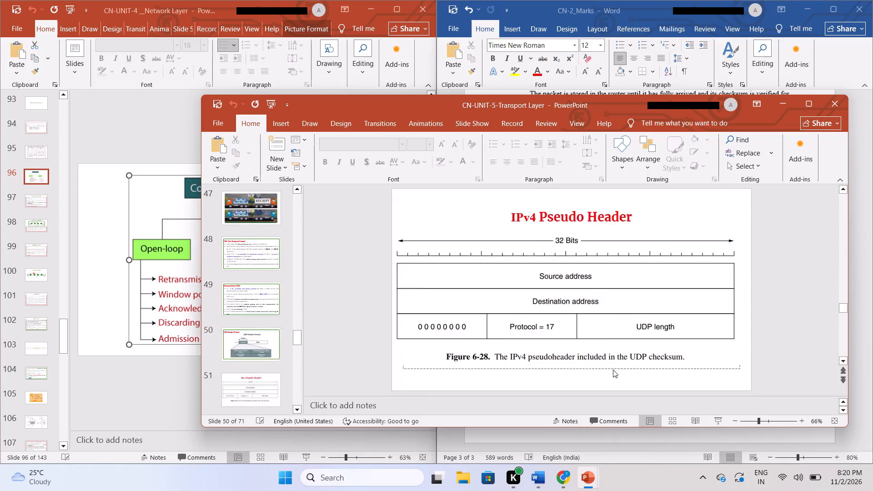
pyautogui.press('Down')
pyautogui.press('Down')
pyautogui.press('Down')
pyautogui.press('Down')
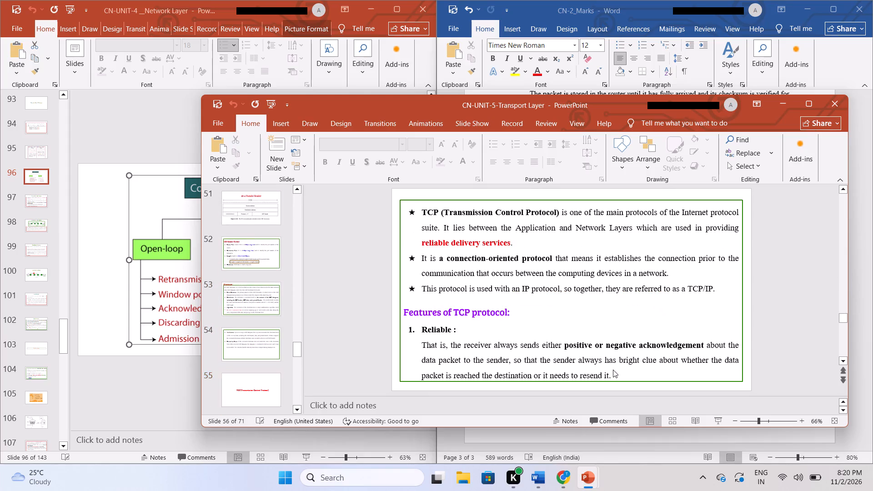
pyautogui.press('Down')
pyautogui.press('Down')
pyautogui.press('Down')
pyautogui.press('Down')
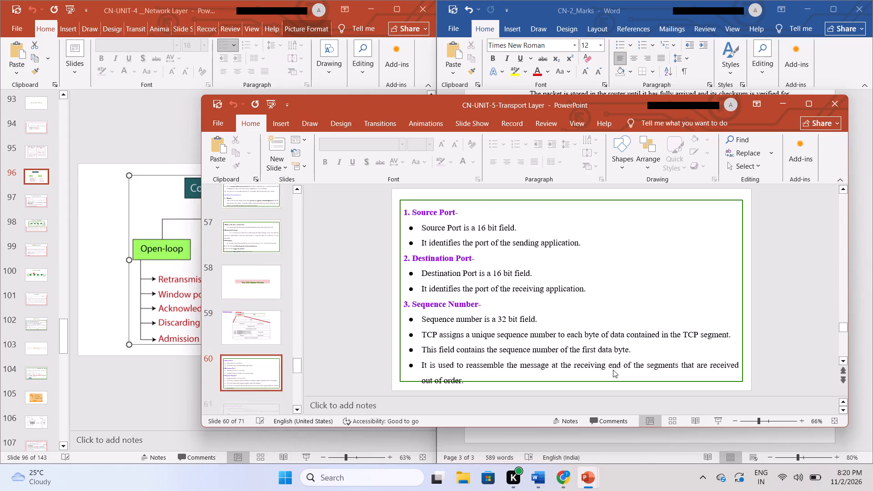
pyautogui.press('Down')
pyautogui.press('Down')
pyautogui.press('Down')
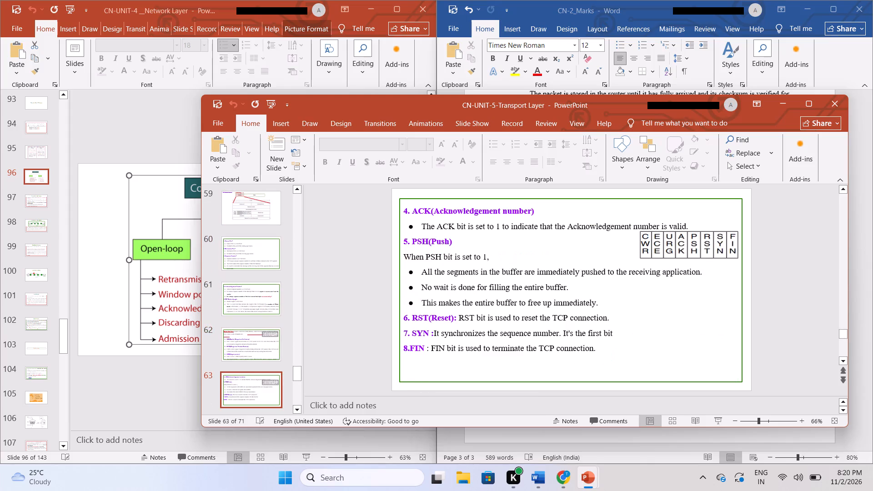
pyautogui.press('Down')
pyautogui.press('Down')
pyautogui.press('Down')
pyautogui.press('Down')
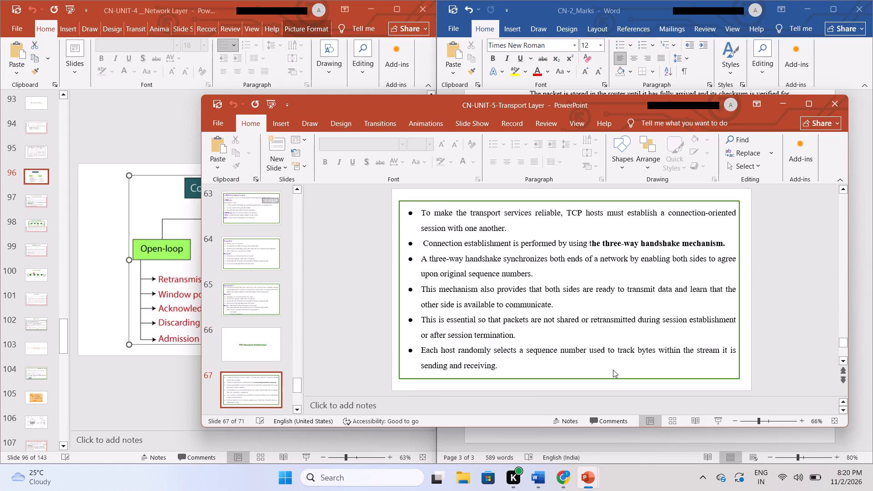
pyautogui.press('Down')
pyautogui.press('Down')
pyautogui.press('Down')
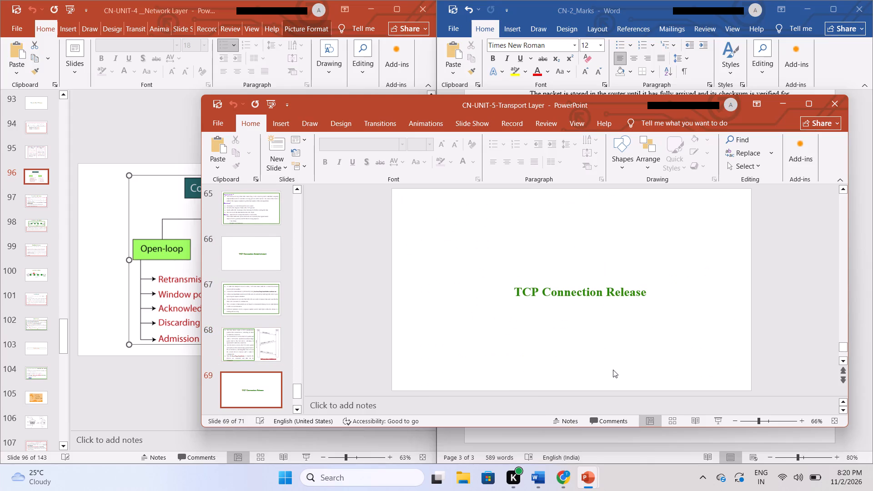
pyautogui.press('Down')
pyautogui.press('Down')
pyautogui.press('Down')
pyautogui.press('Down')
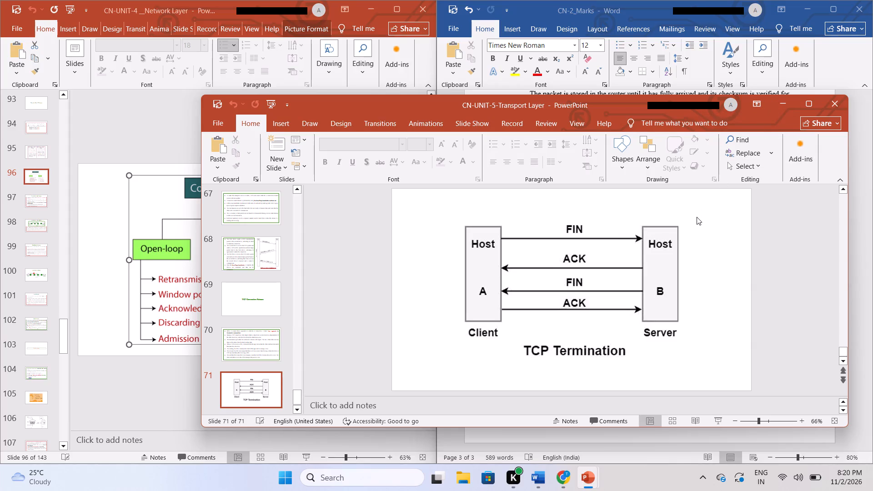
# Search the Transport Layer presentation for "socket" and close the search.
pyautogui.click(728, 138)
pyautogui.write('socket')
pyautogui.press('Return')
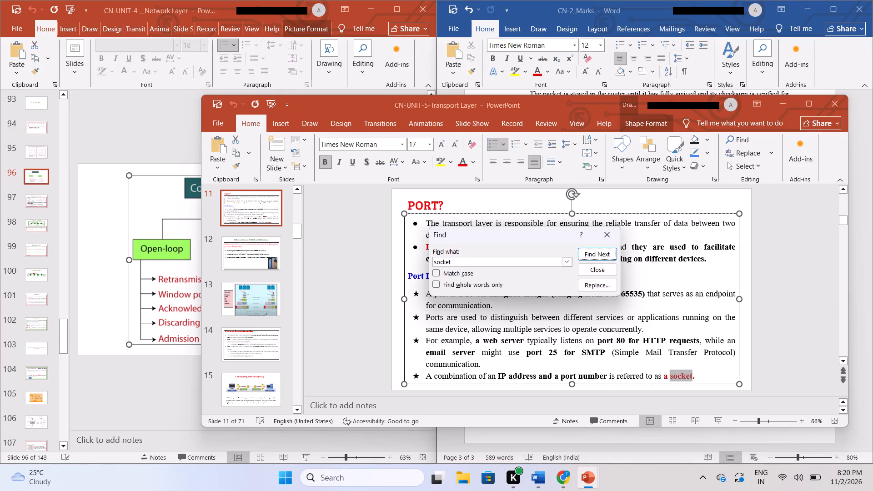
pyautogui.click(610, 237)
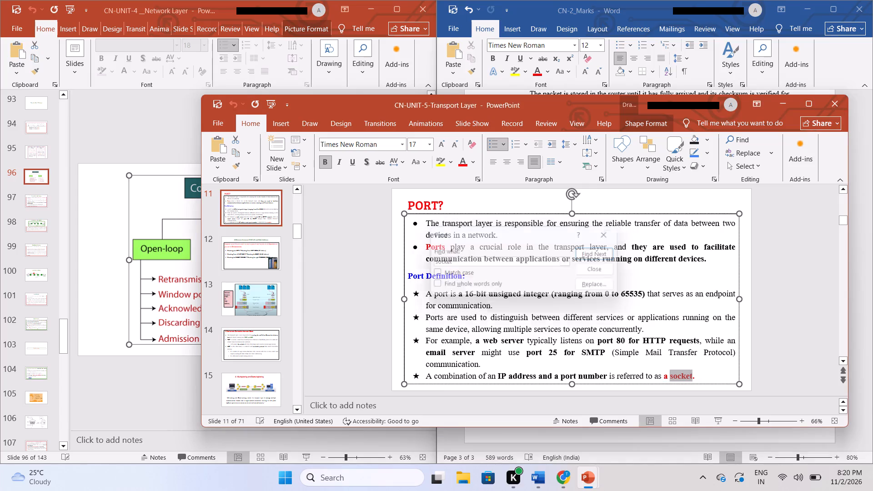
pyautogui.press('Down')
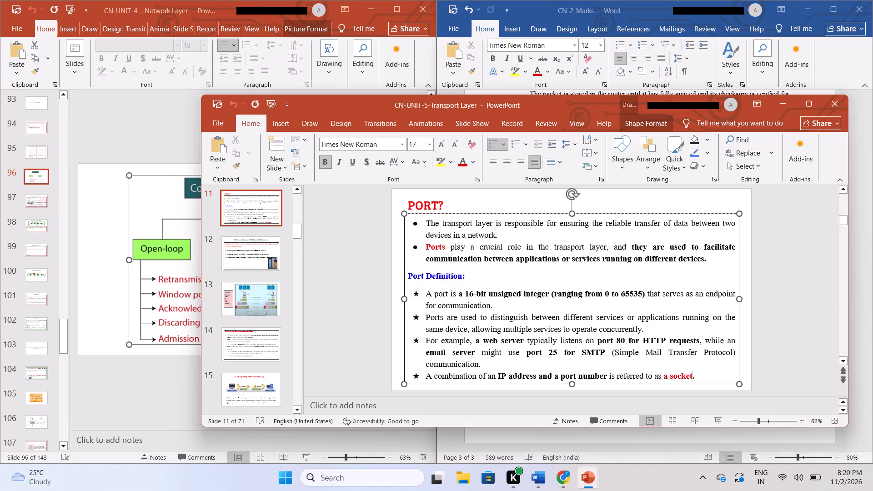
pyautogui.click(775, 287)
pyautogui.press('Down')
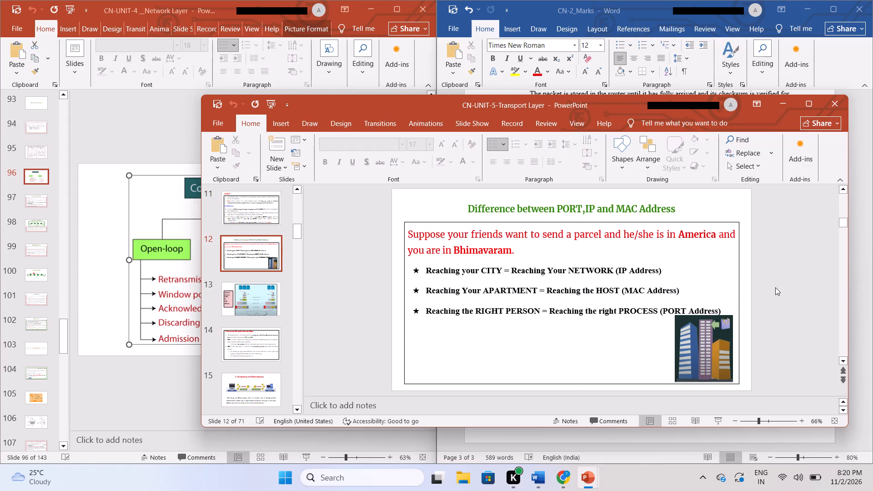
pyautogui.press('Down')
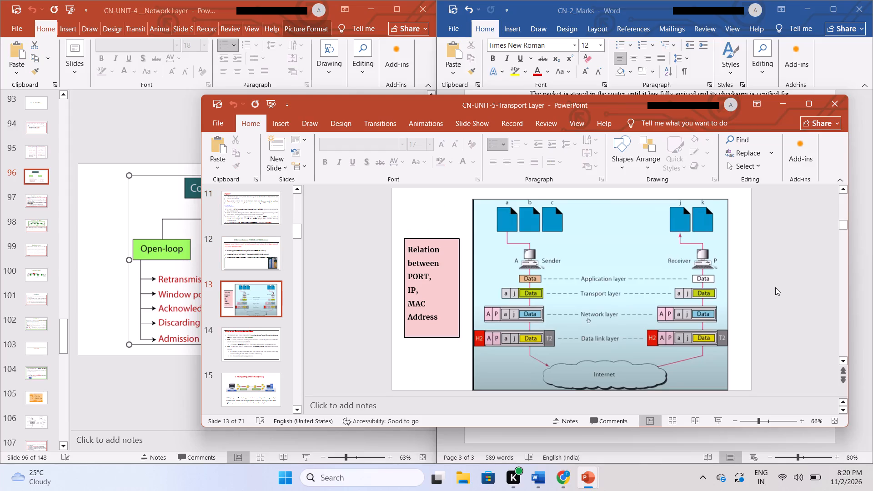
pyautogui.press('Down')
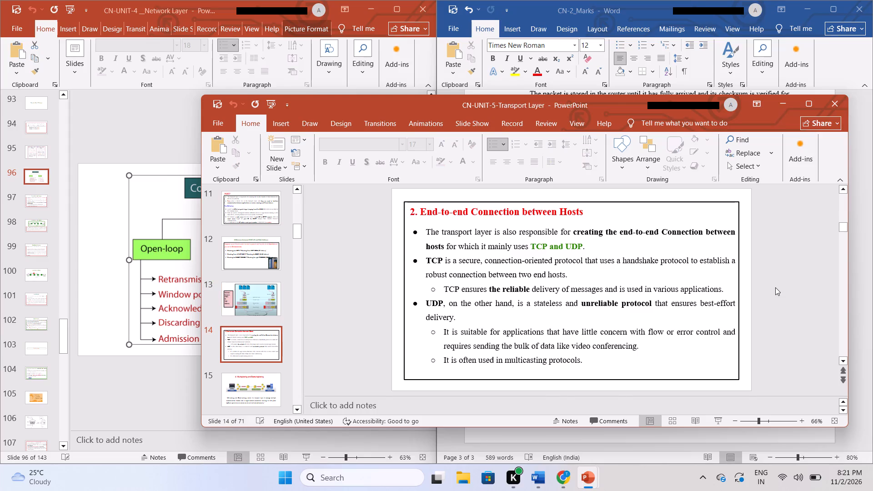
pyautogui.press('Up')
pyautogui.press('Up')
pyautogui.press('Up')
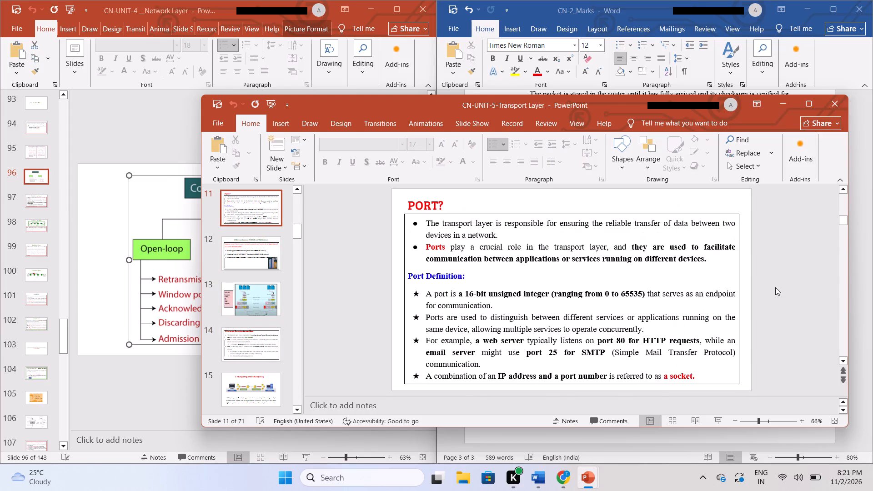
pyautogui.click(537, 487)
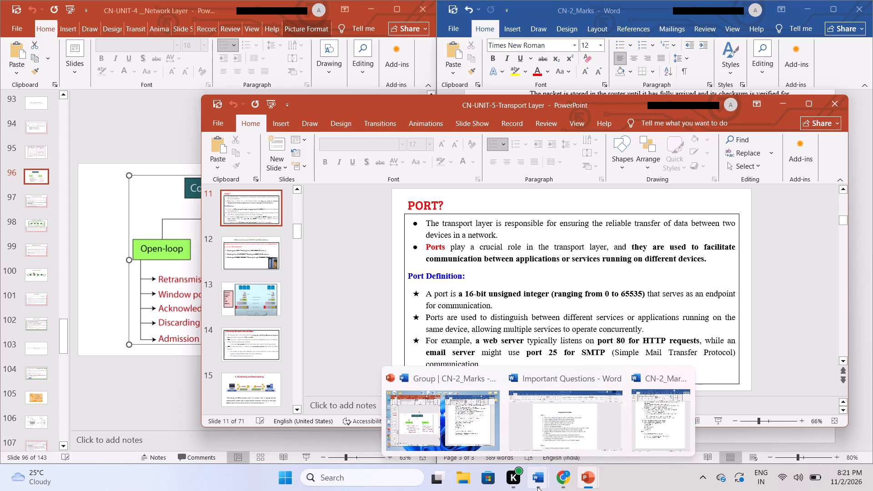
pyautogui.click(656, 439)
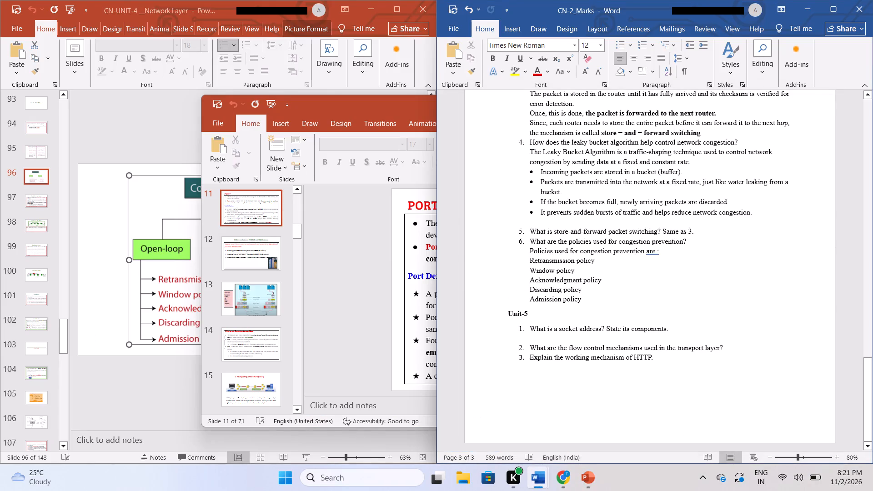
pyautogui.click(809, 13)
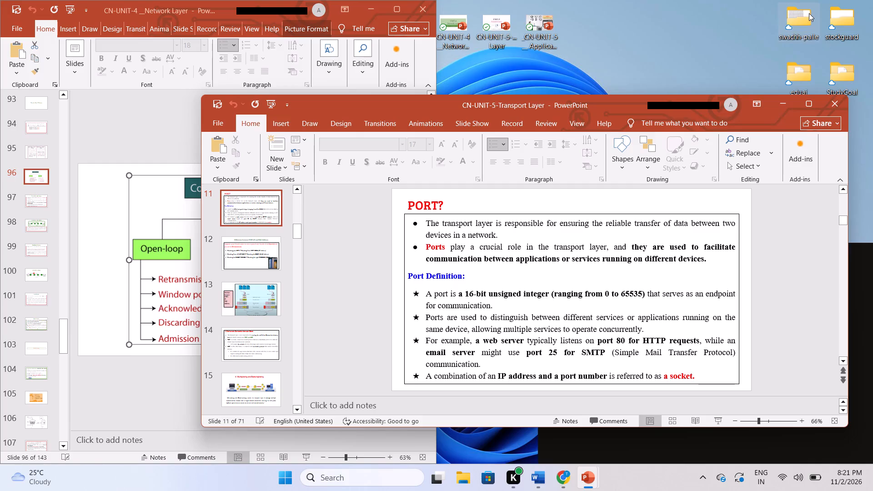
pyautogui.press('Down')
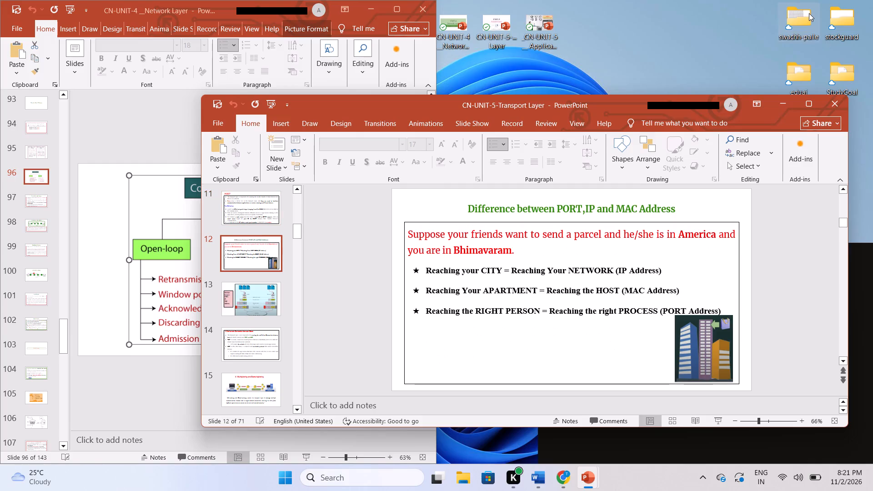
pyautogui.press('Down')
pyautogui.press('Up')
pyautogui.press('Down')
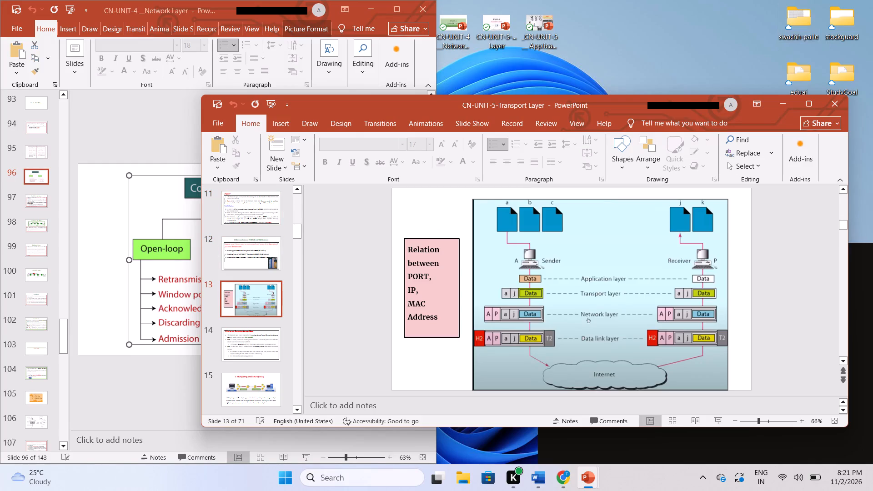
pyautogui.click(529, 485)
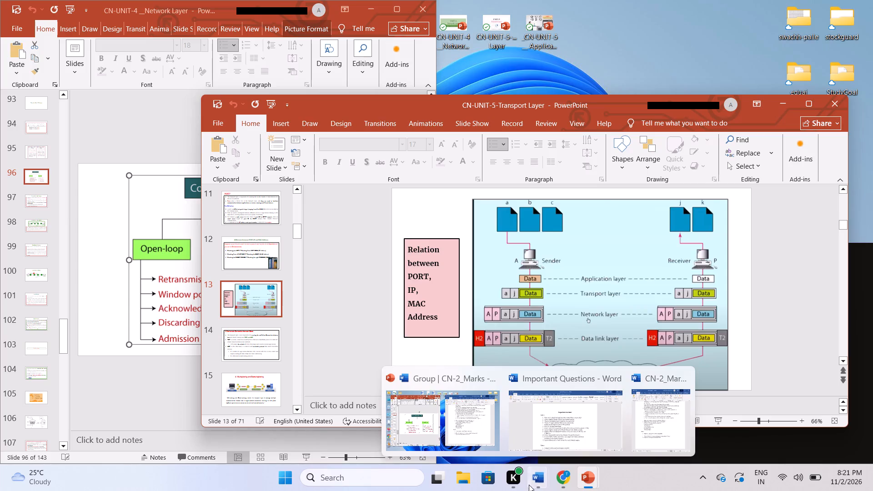
pyautogui.click(659, 419)
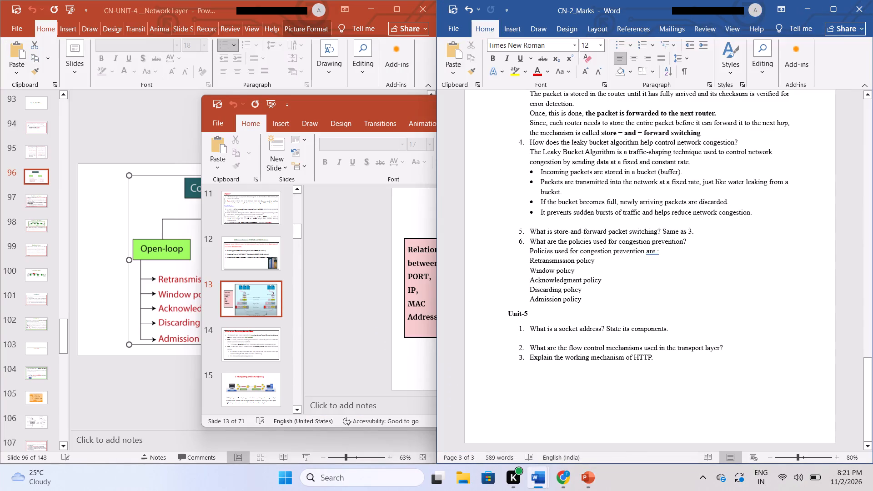
pyautogui.moveTo(530, 326); pyautogui.dragTo(653, 330)
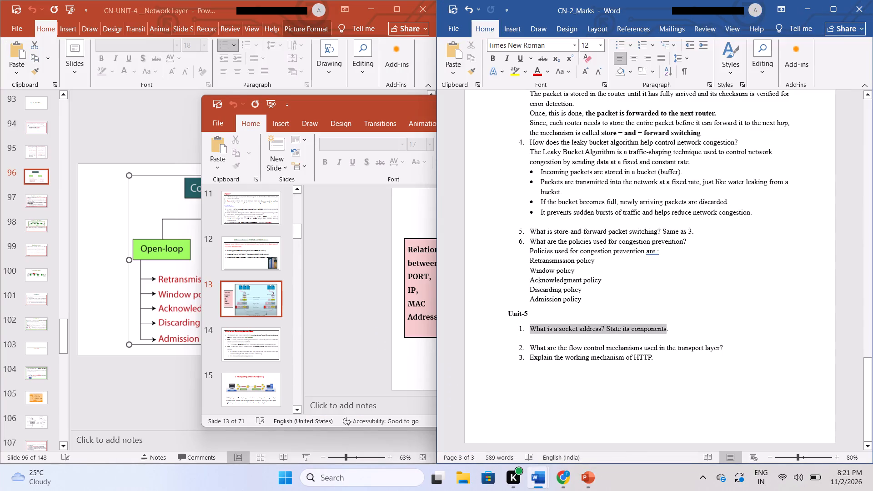
pyautogui.moveTo(653, 330); pyautogui.dragTo(658, 330)
pyautogui.hotkey('ctrl', 'c')
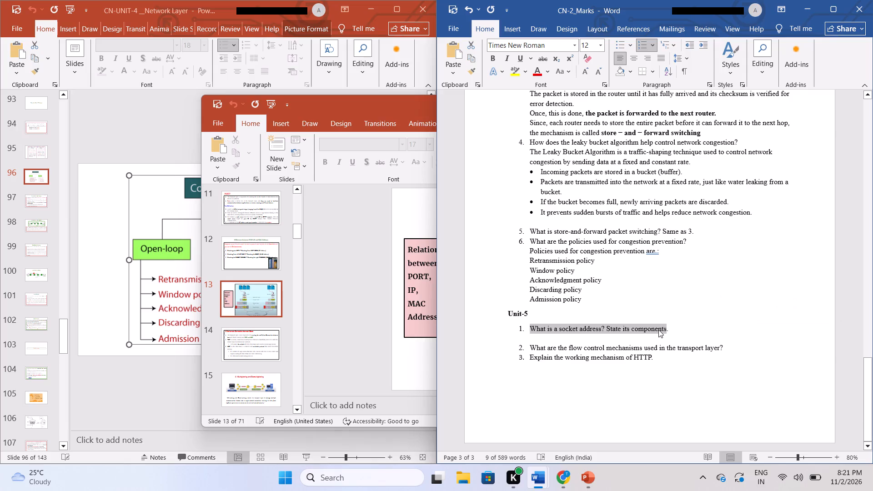
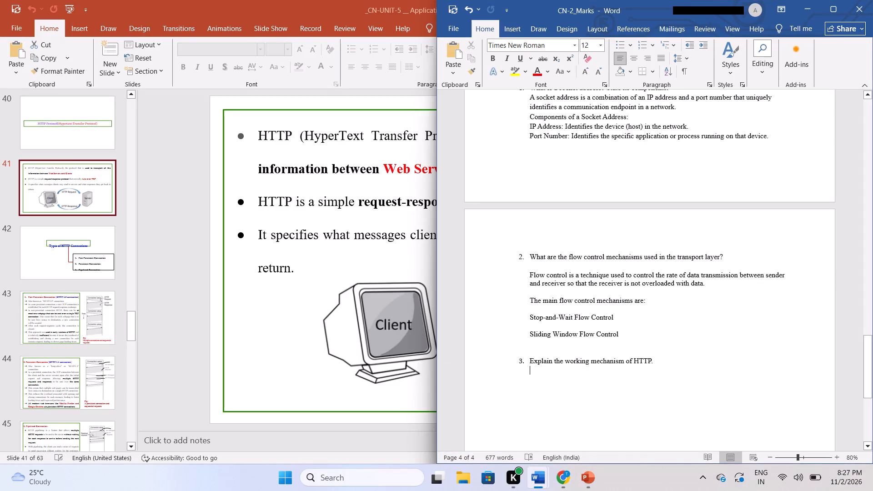
pyautogui.hotkey('ctrl', 'v')
# Remove the automatic numbering from all six HTTP working steps under Unit-5 question 3, keeping them as plain indented lines.
pyautogui.scroll(-1, 627, 421)
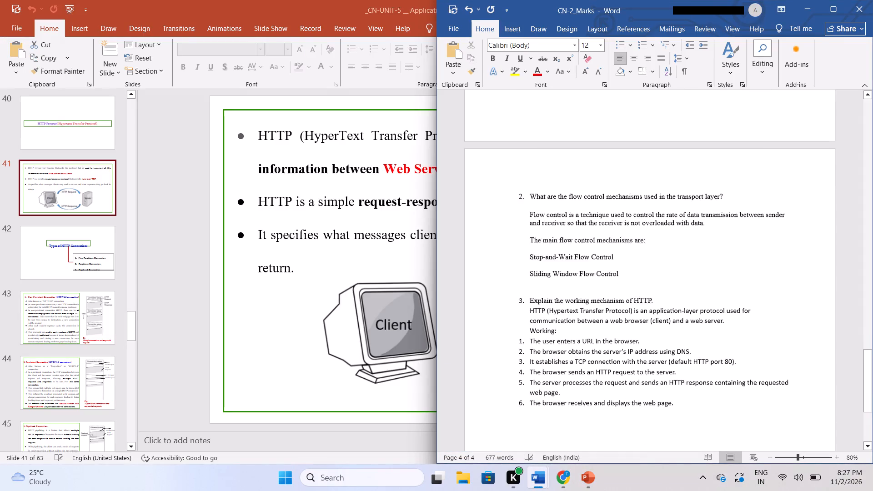
pyautogui.scroll(-1, 627, 421)
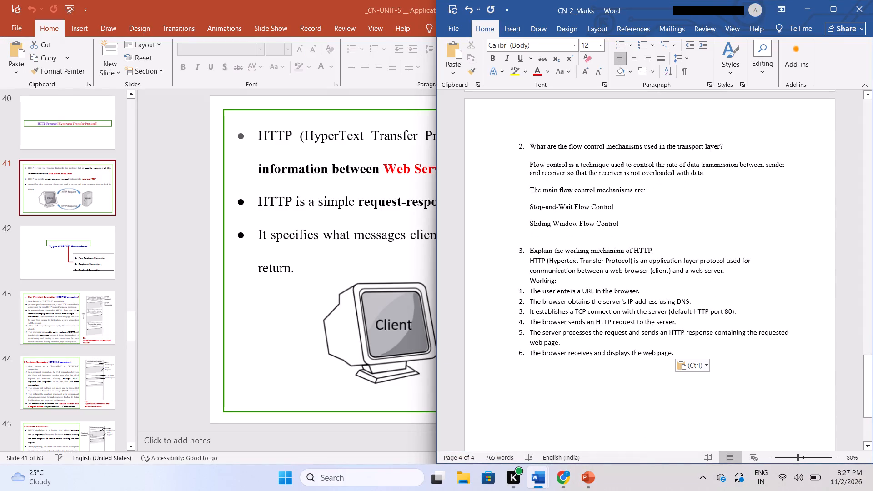
pyautogui.click(528, 294)
pyautogui.press('BackSpace')
pyautogui.press('Down')
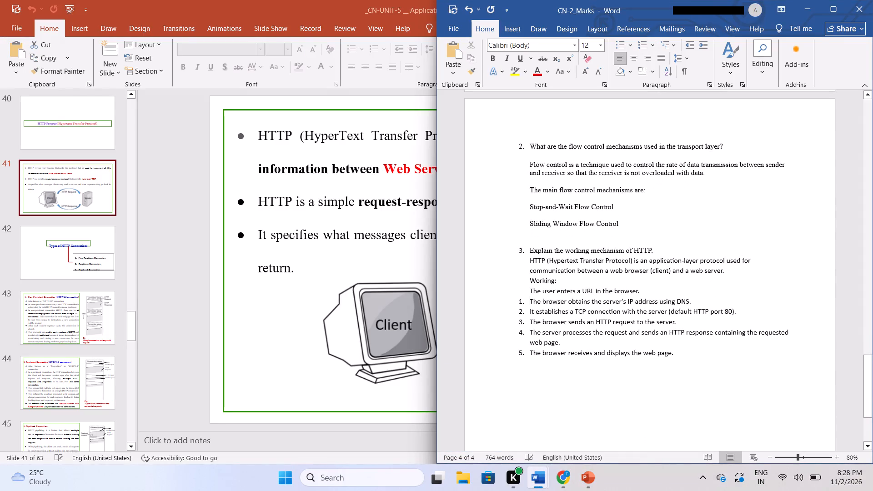
pyautogui.press('BackSpace')
pyautogui.press('Down')
pyautogui.press('BackSpace')
pyautogui.press('Down')
pyautogui.press('Down')
pyautogui.press('BackSpace')
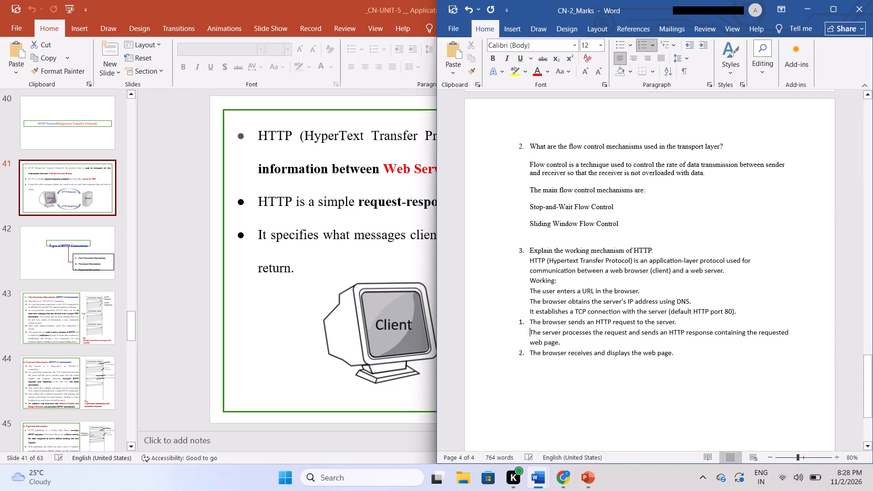
pyautogui.press('Up')
pyautogui.press('BackSpace')
pyautogui.press('Down')
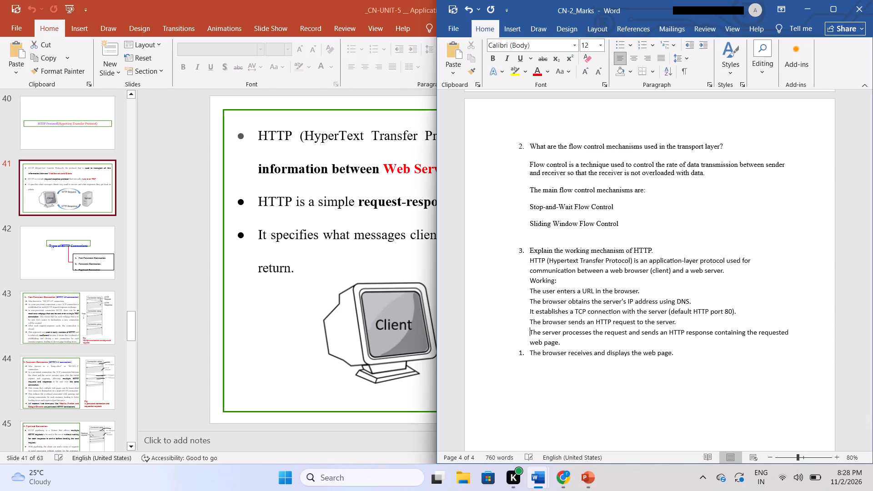
pyautogui.press('Down')
pyautogui.press('Down')
pyautogui.press('BackSpace')
# Review the answers across Unit-3, Unit-4 and Unit-5 in the CN-2_Marks document.
pyautogui.scroll(16, 528, 294)
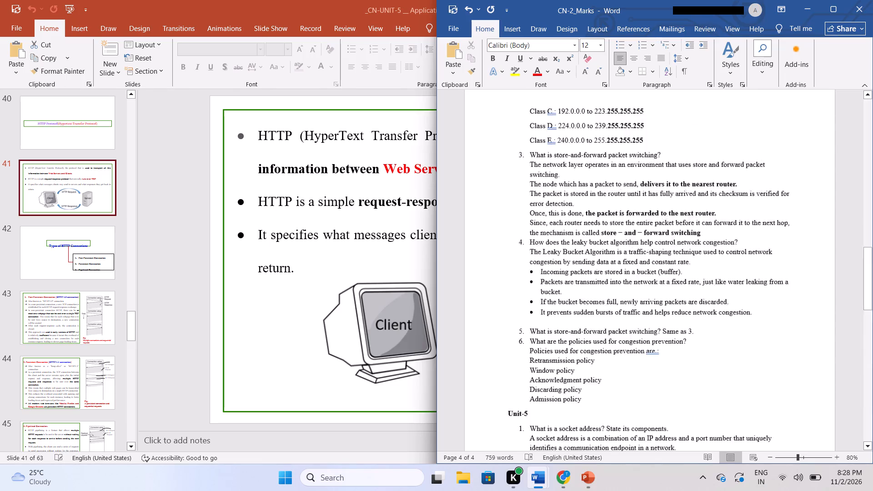
pyautogui.scroll(20, 528, 294)
pyautogui.scroll(16, 528, 294)
pyautogui.scroll(7, 528, 294)
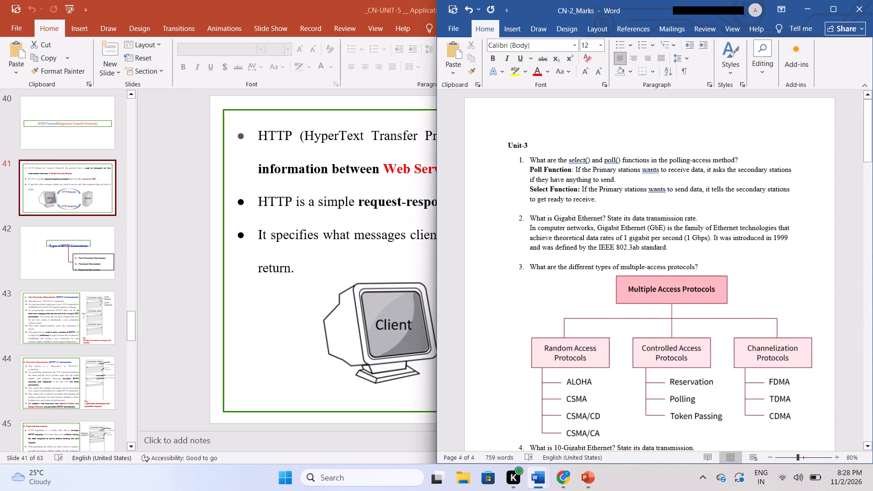
pyautogui.scroll(-18, 528, 294)
pyautogui.scroll(4, 528, 294)
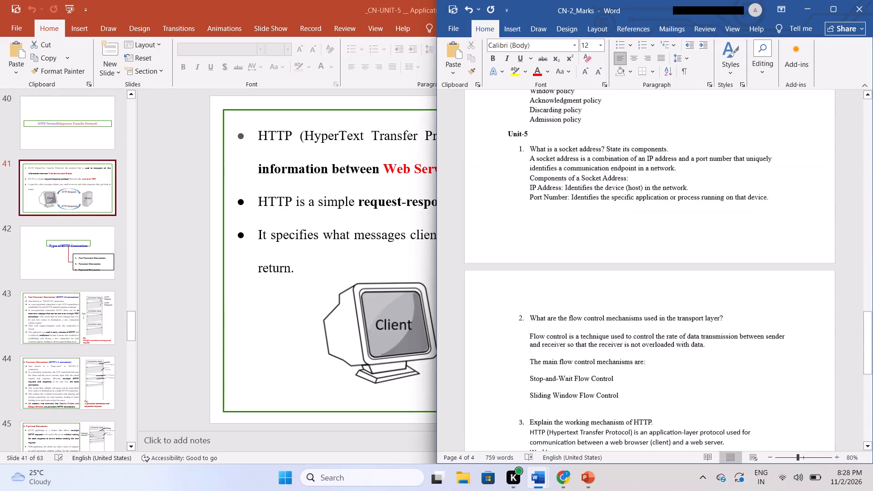
pyautogui.scroll(7, 528, 294)
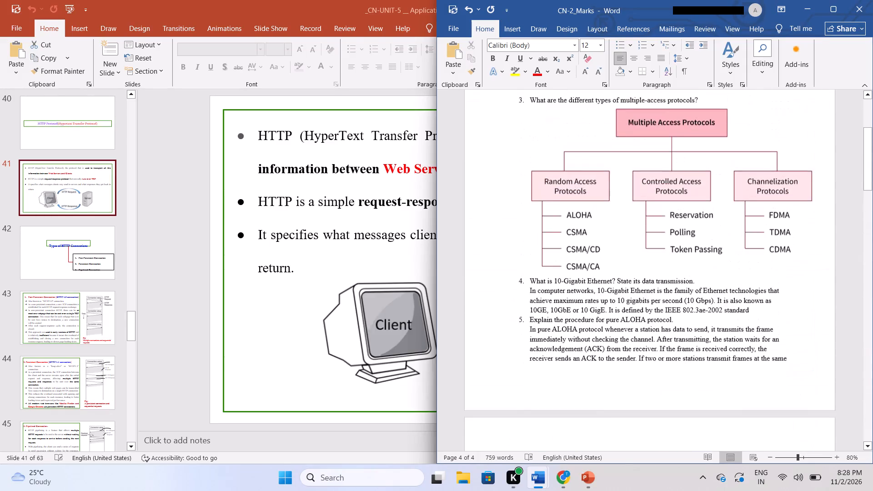
# Maximize the document window and save a PDF copy named CN-2_Marks in the local C: drive user's Desktop folder.
pyautogui.click(830, 7)
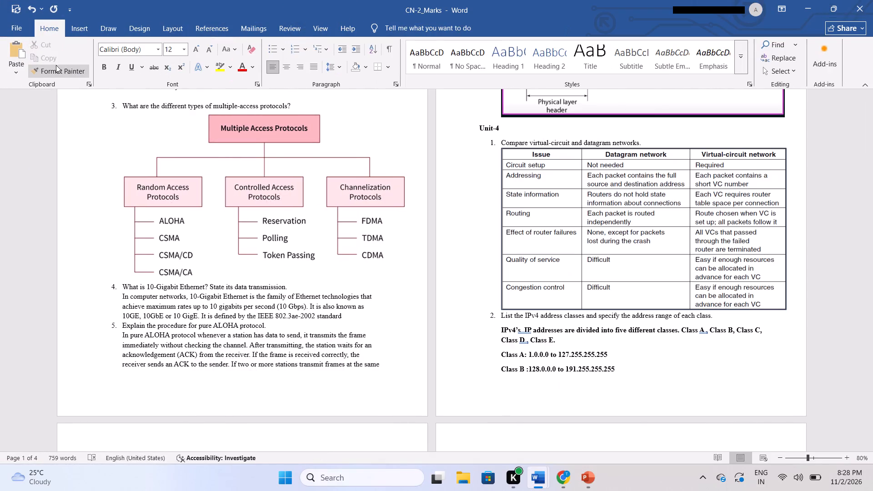
pyautogui.click(22, 29)
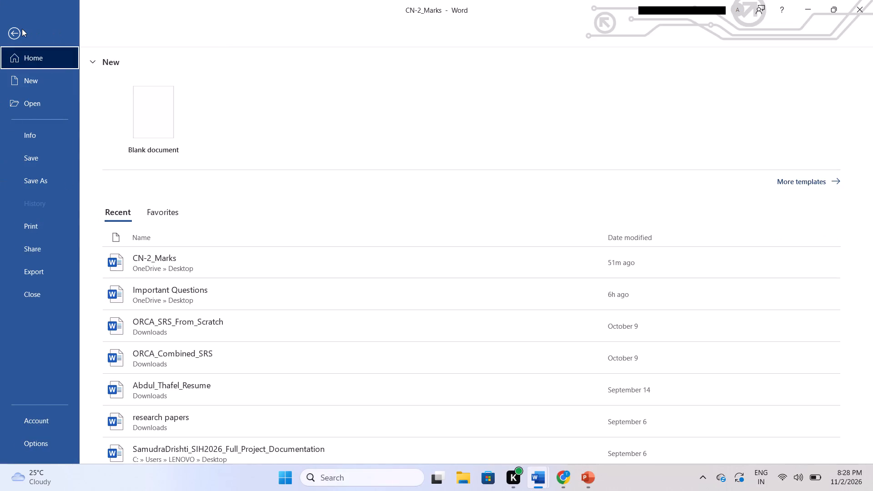
pyautogui.click(46, 181)
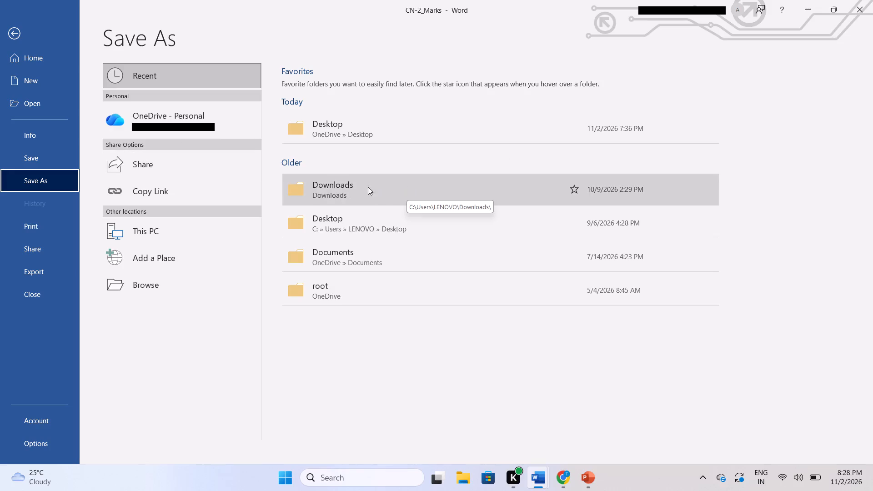
pyautogui.click(358, 209)
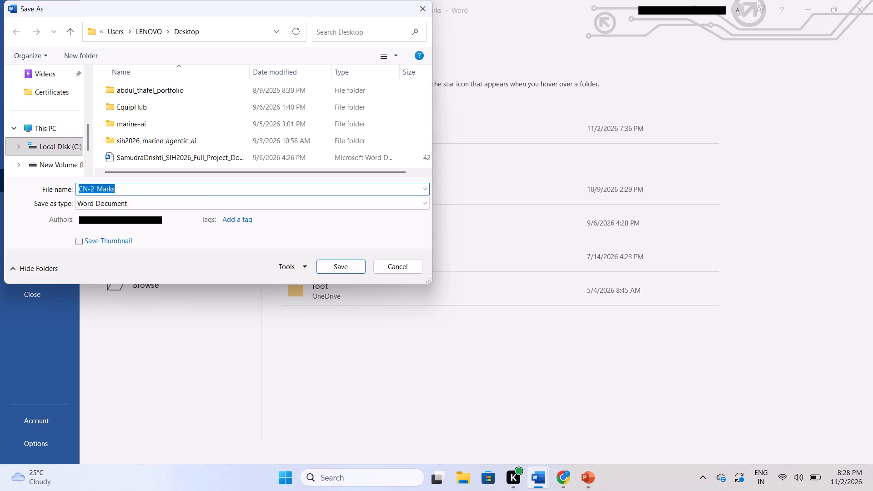
pyautogui.click(187, 203)
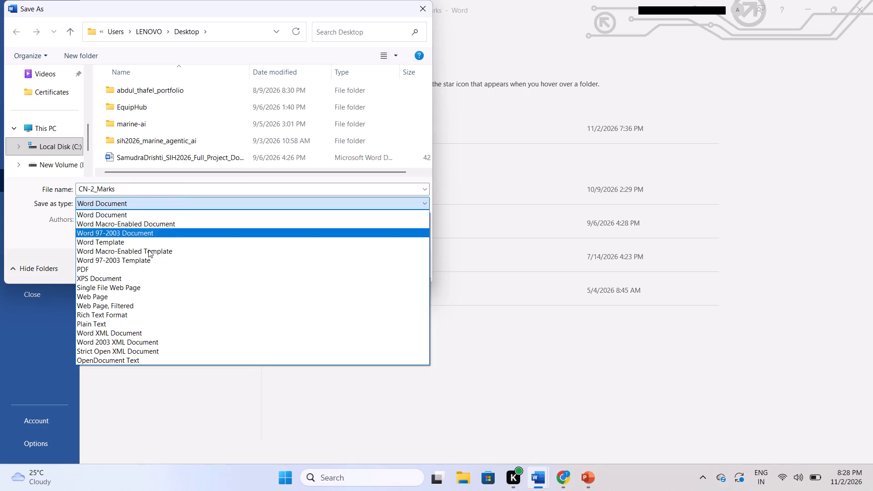
pyautogui.click(138, 269)
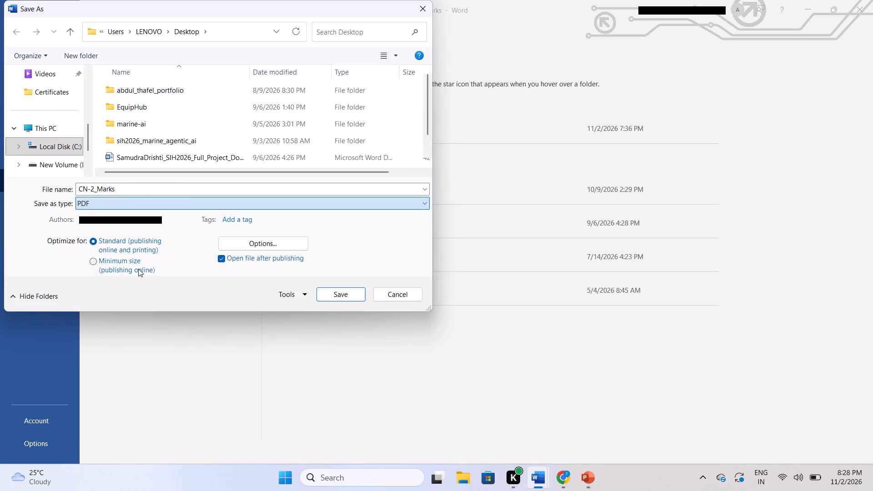
pyautogui.click(357, 296)
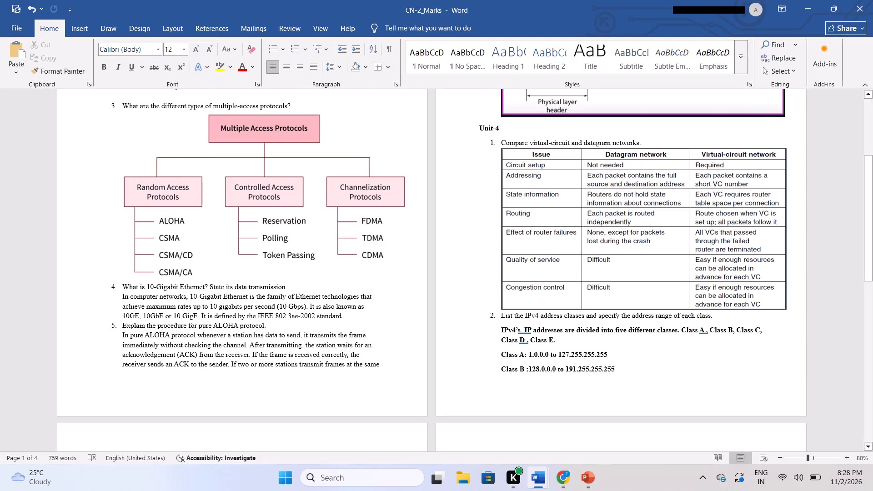
# Minimize the Edge window, the CN-2_Marks document window and the ChatGPT browser window.
pyautogui.click(808, 1)
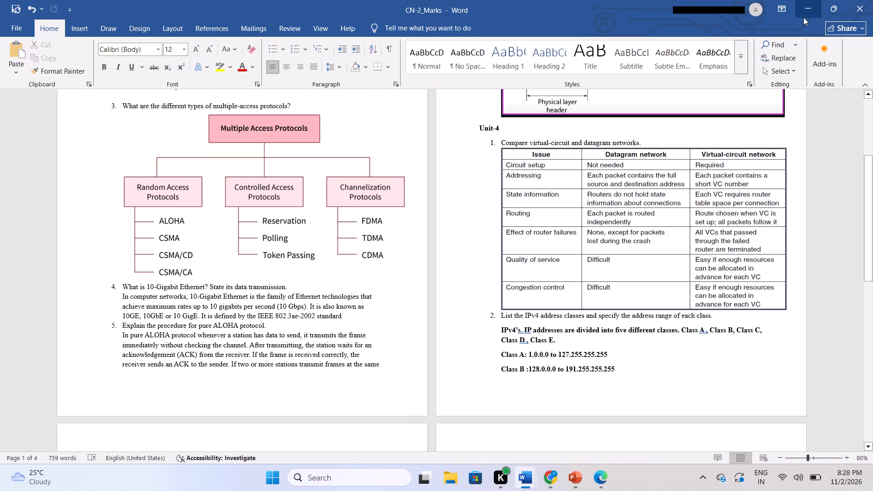
pyautogui.click(810, 5)
pyautogui.click(810, 5)
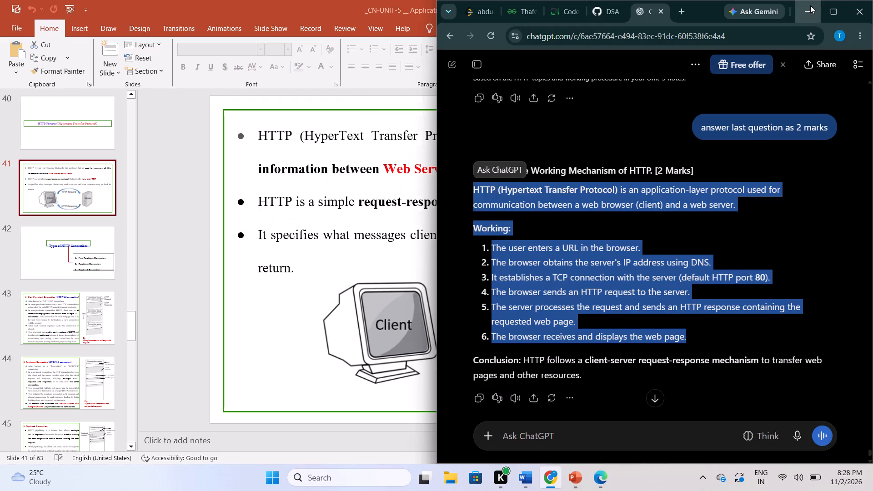
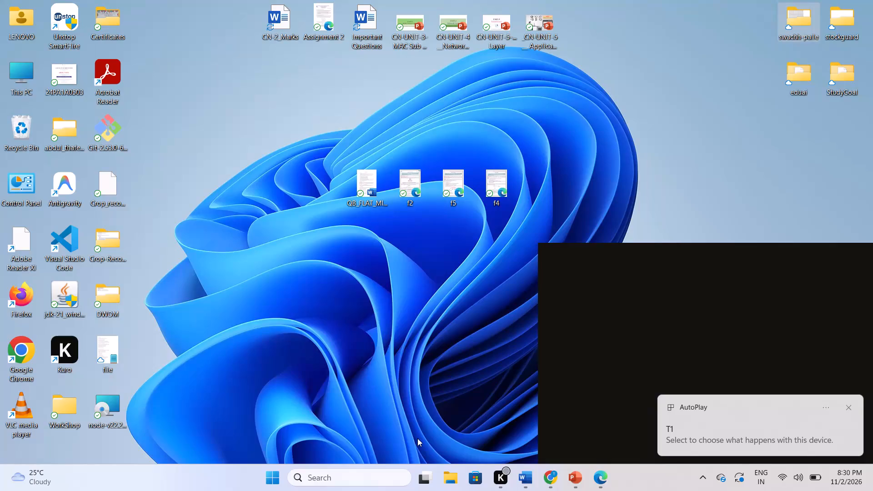
# Open a File Explorer window from the desktop.
pyautogui.click(457, 477)
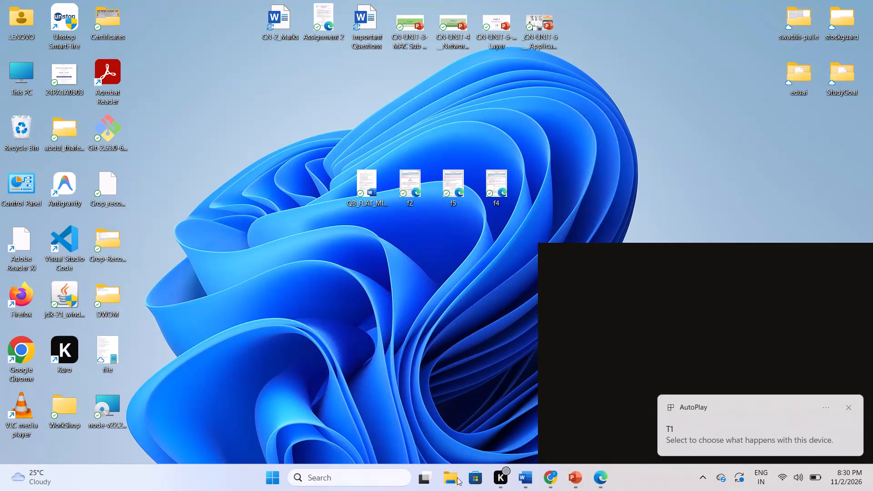
pyautogui.click(457, 477)
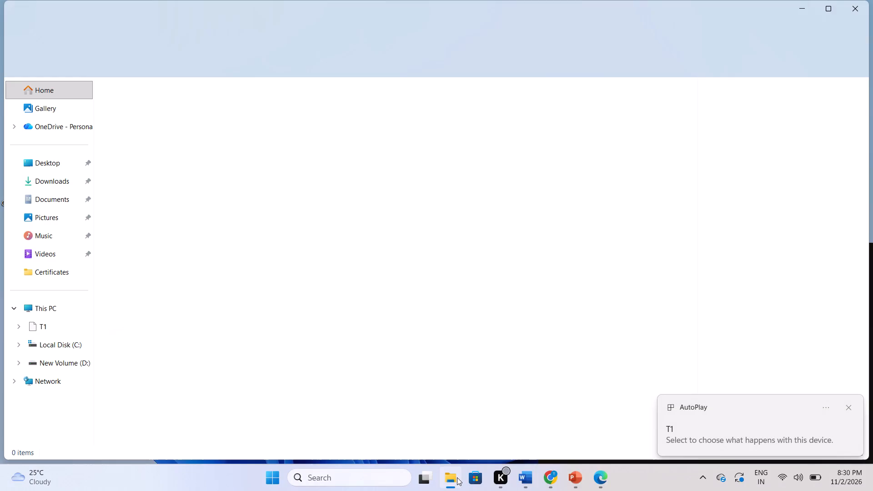
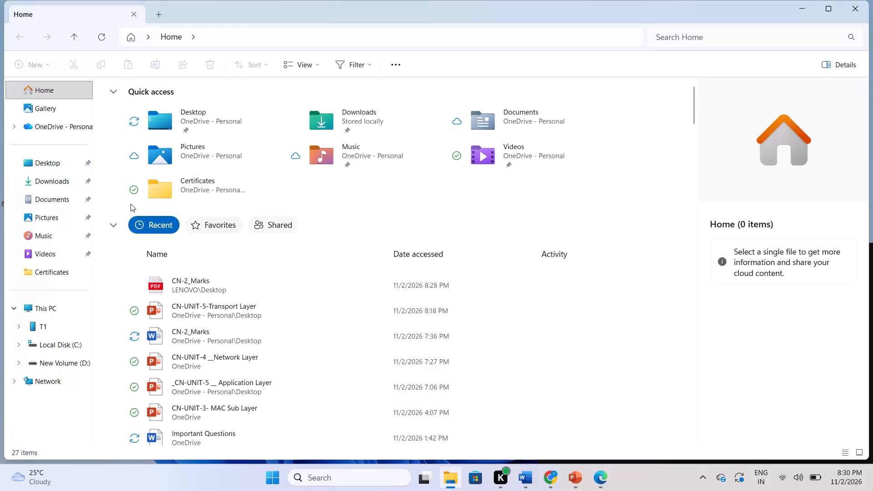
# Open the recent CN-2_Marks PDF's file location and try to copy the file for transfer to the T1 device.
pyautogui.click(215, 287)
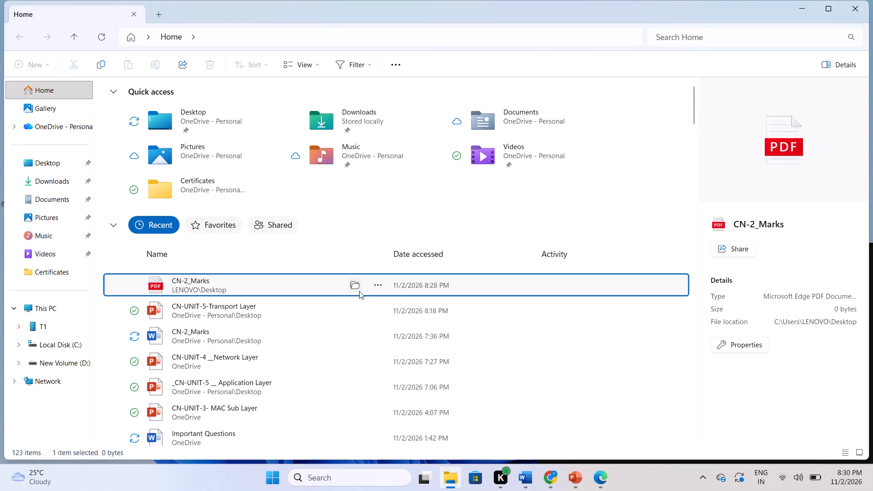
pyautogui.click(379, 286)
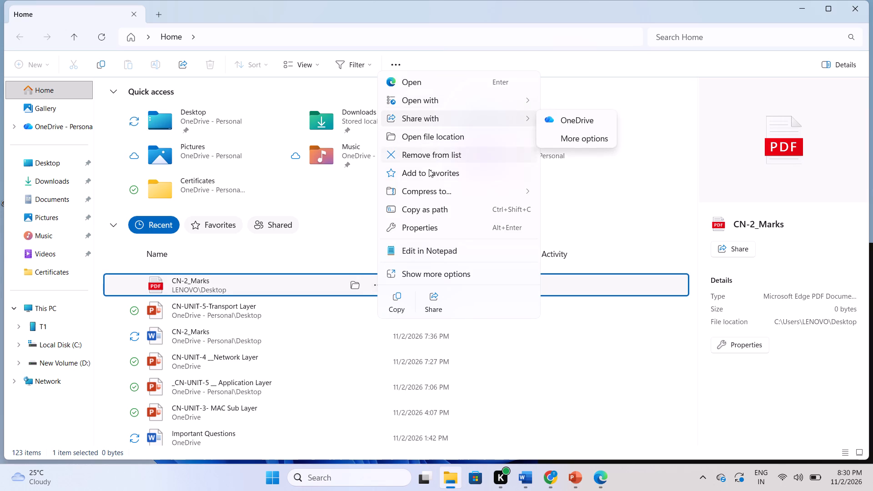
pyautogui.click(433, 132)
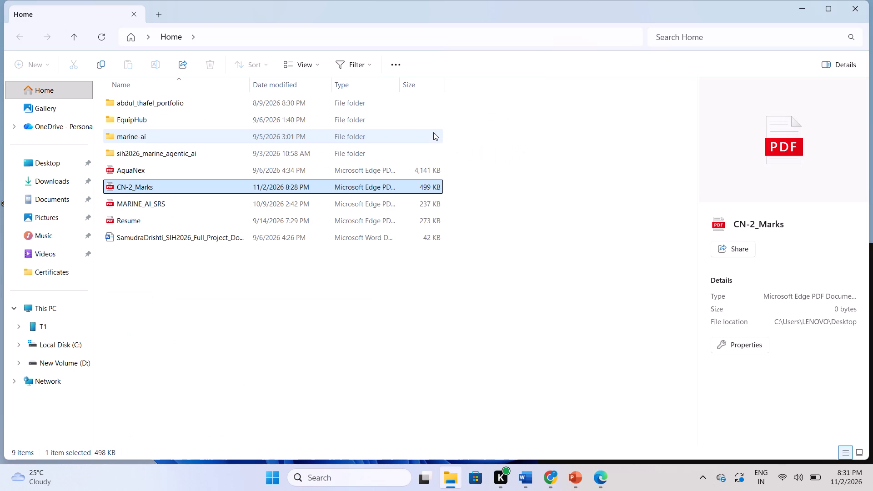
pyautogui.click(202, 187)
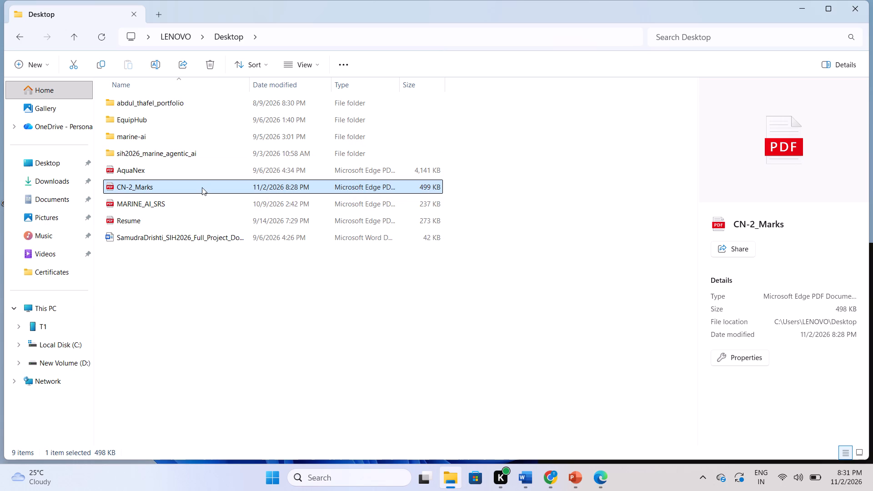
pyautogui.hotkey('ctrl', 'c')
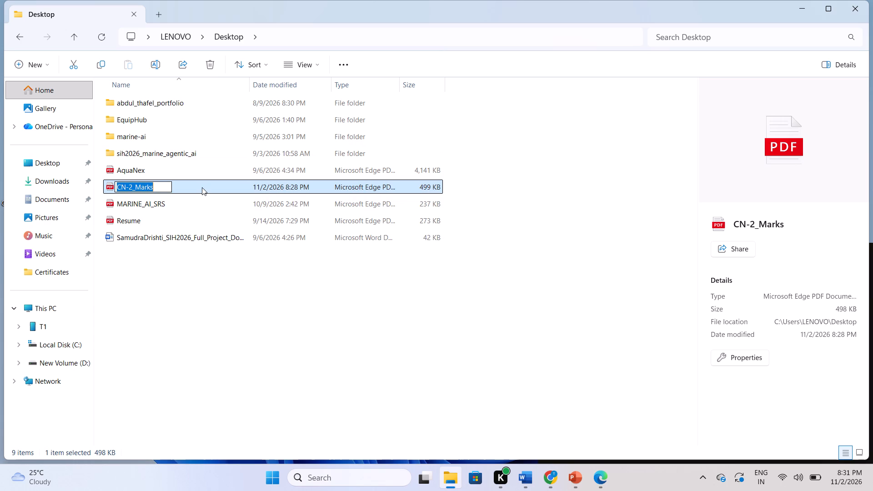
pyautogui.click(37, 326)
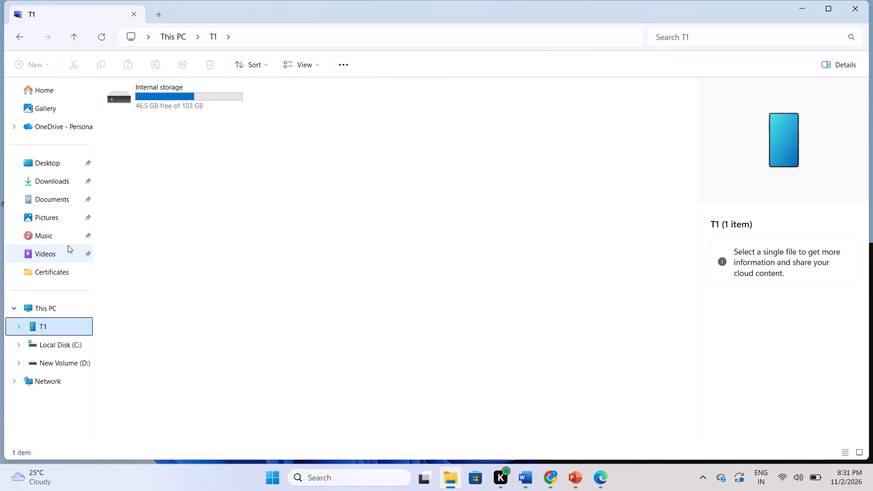
# Look through the OneDrive Desktop folder and the OneDrive - Personal folder for the CN-2_Marks PDF.
pyautogui.click(50, 167)
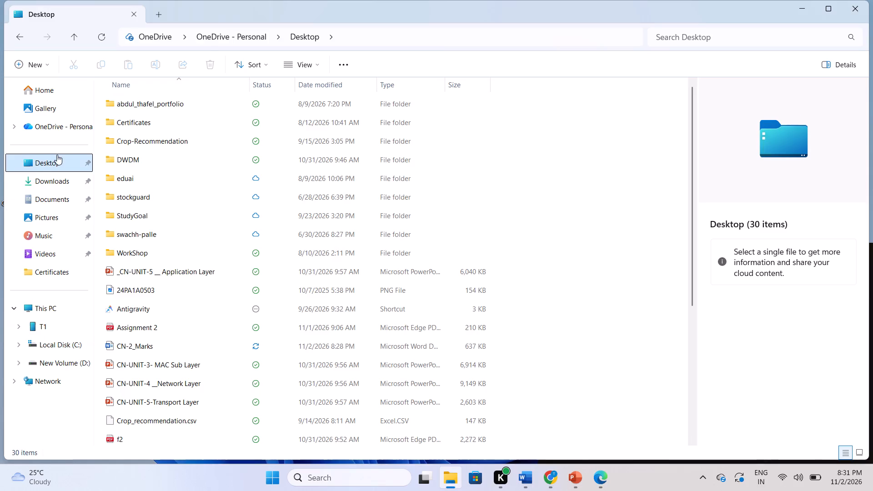
pyautogui.scroll(-2, 160, 344)
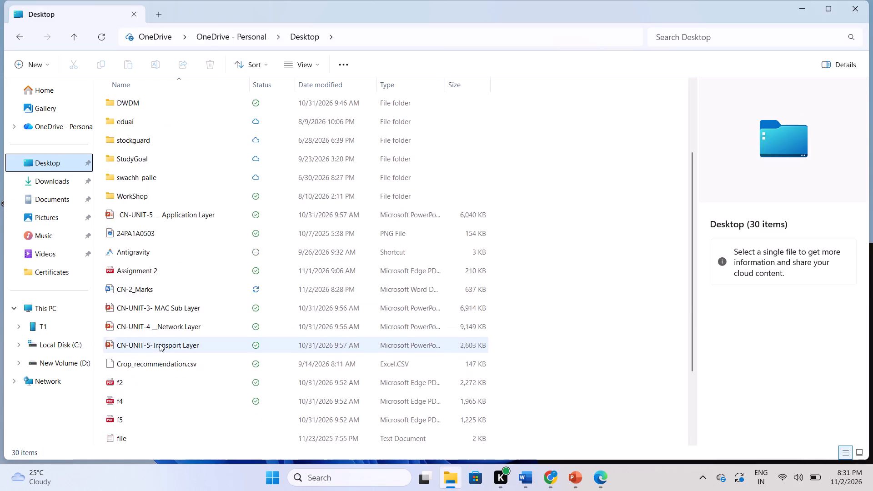
pyautogui.scroll(-9, 160, 344)
pyautogui.scroll(1, 160, 344)
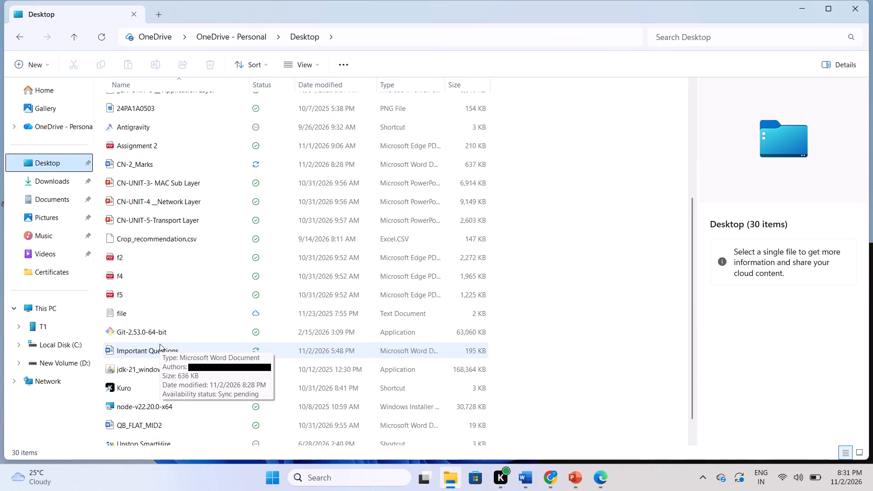
pyautogui.scroll(1, 160, 344)
pyautogui.scroll(4, 158, 249)
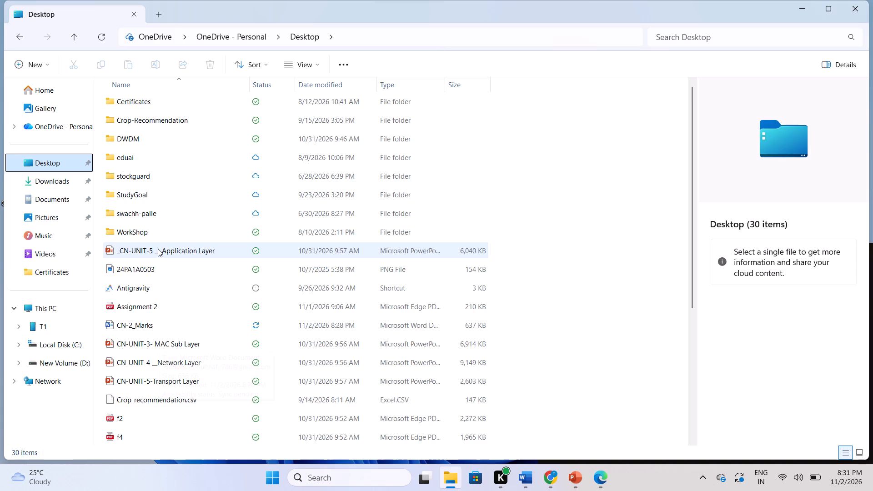
pyautogui.click(54, 120)
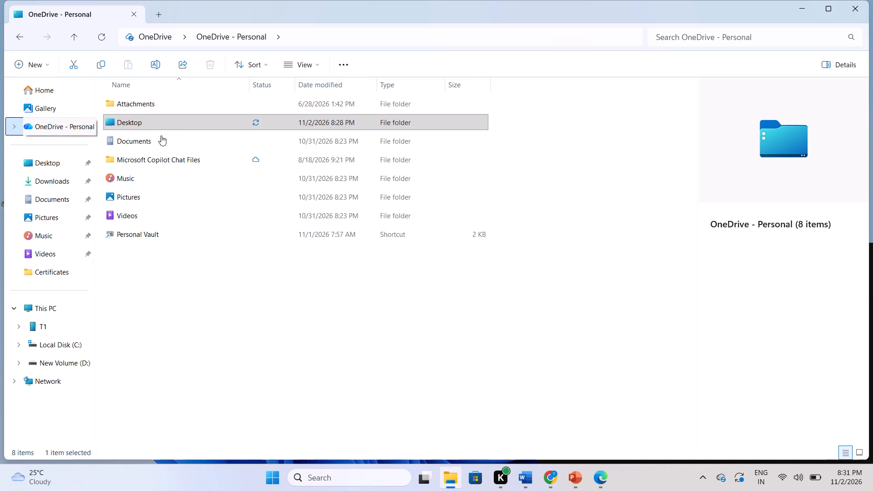
# Copy the CN-2_Marks PDF from the Local Disk (C:) Users\LENOVO\Desktop folder into the T1 device's internal storage.
pyautogui.click(46, 339)
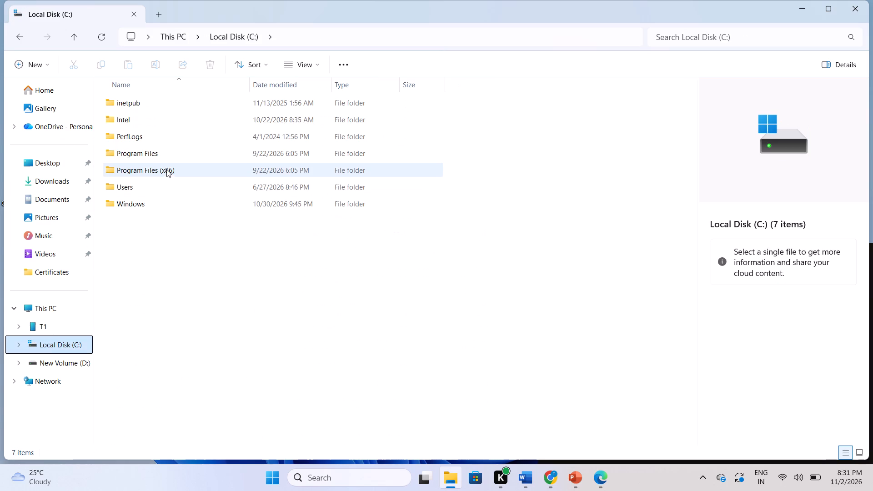
pyautogui.doubleClick(151, 192)
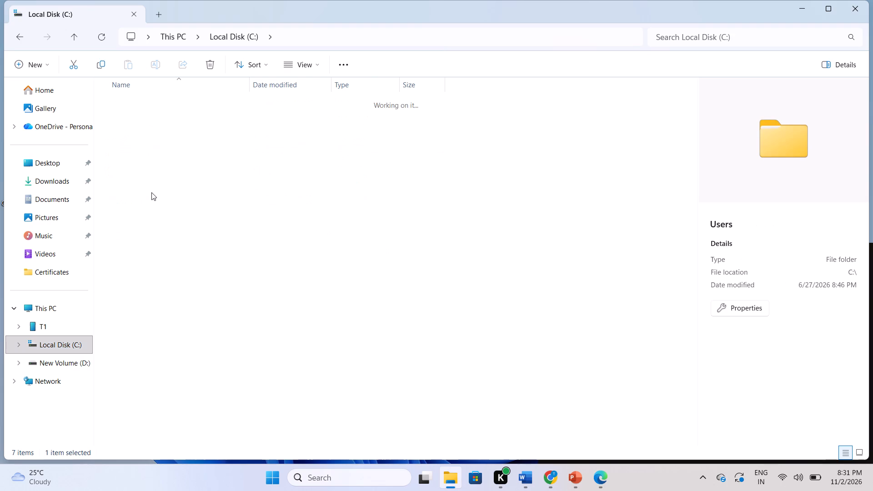
pyautogui.doubleClick(147, 103)
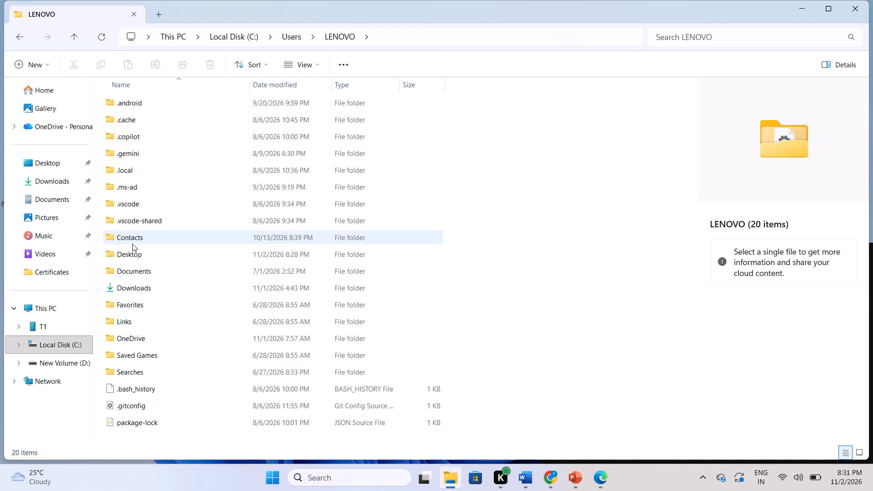
pyautogui.doubleClick(137, 258)
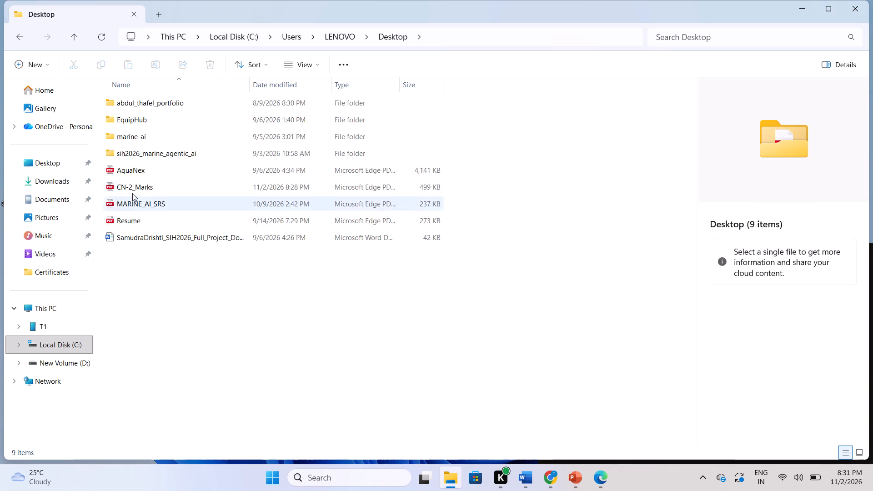
pyautogui.click(132, 187)
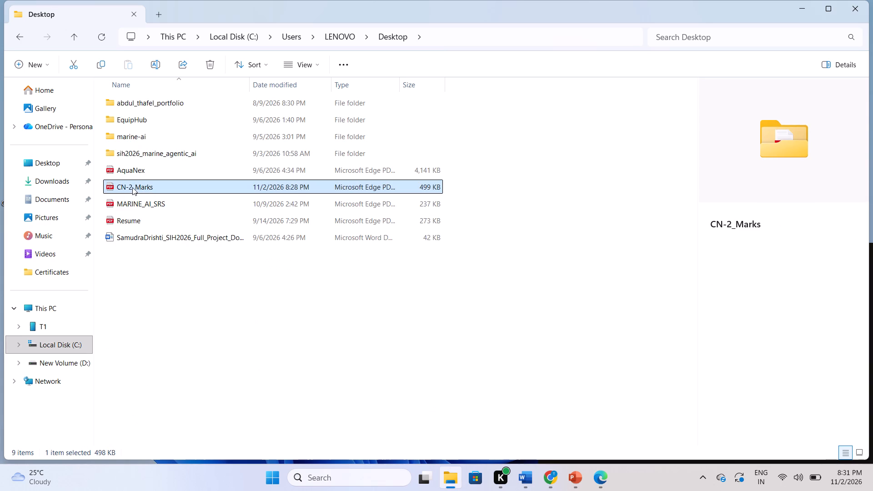
pyautogui.hotkey('ctrl', 'c')
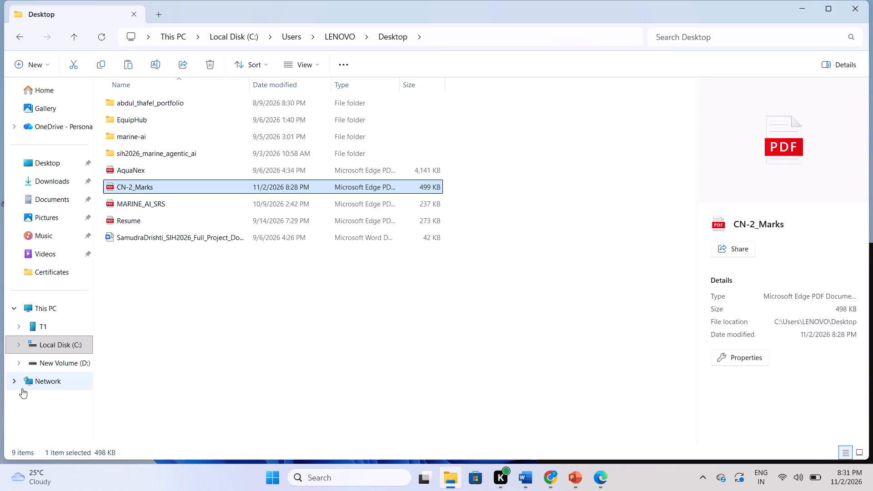
pyautogui.click(65, 328)
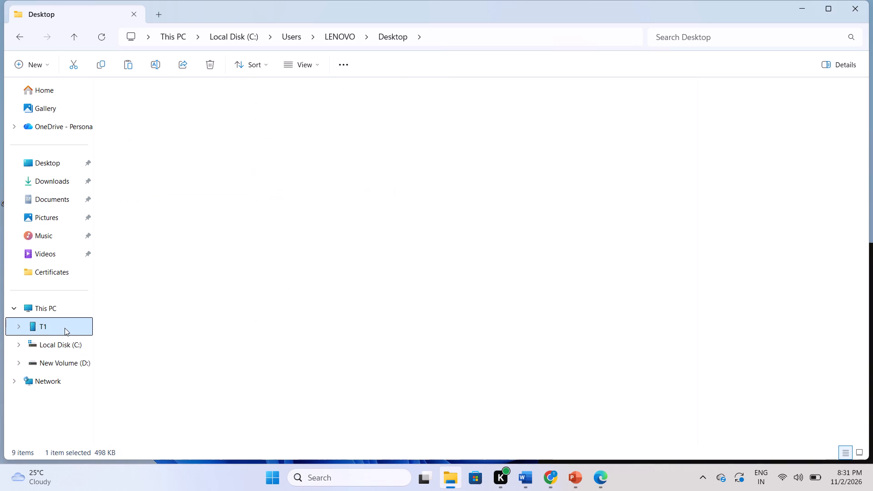
pyautogui.click(300, 327)
pyautogui.doubleClick(199, 99)
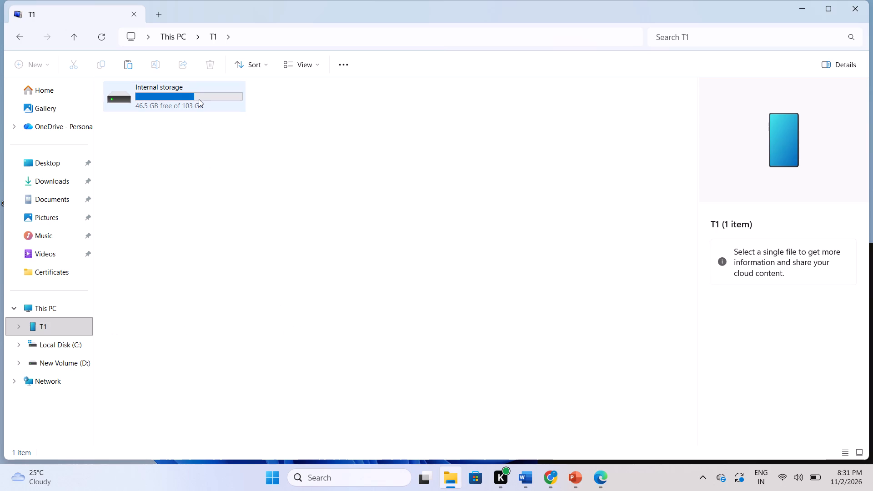
pyautogui.click(531, 341)
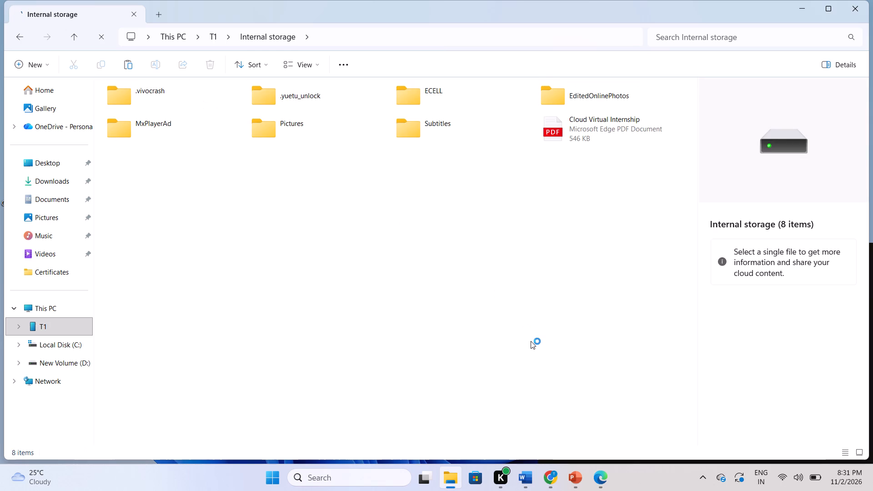
pyautogui.hotkey('ctrl', 'v')
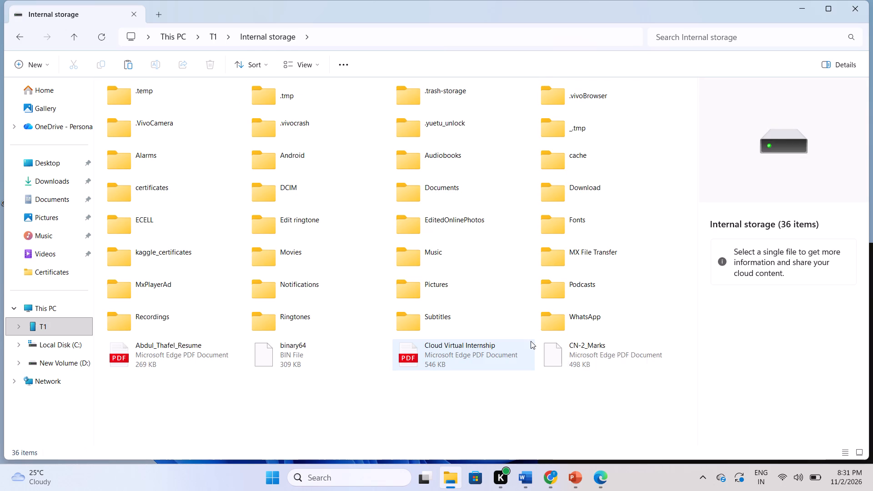
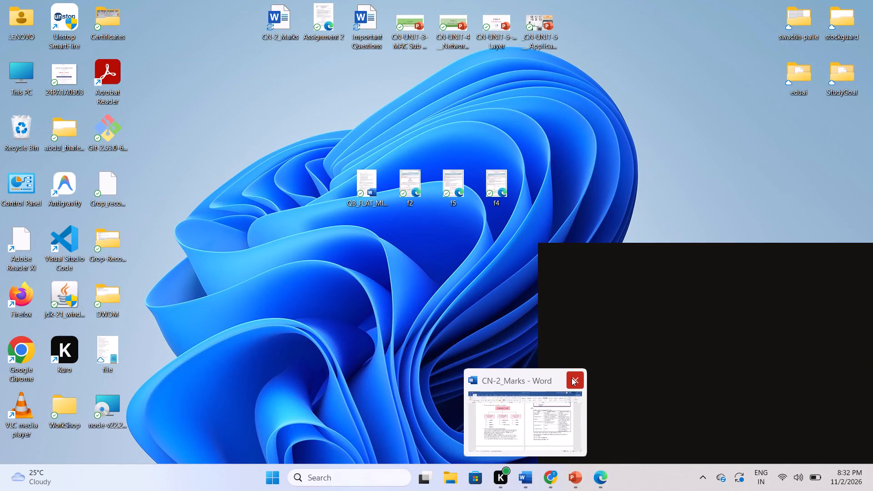
pyautogui.click(572, 378)
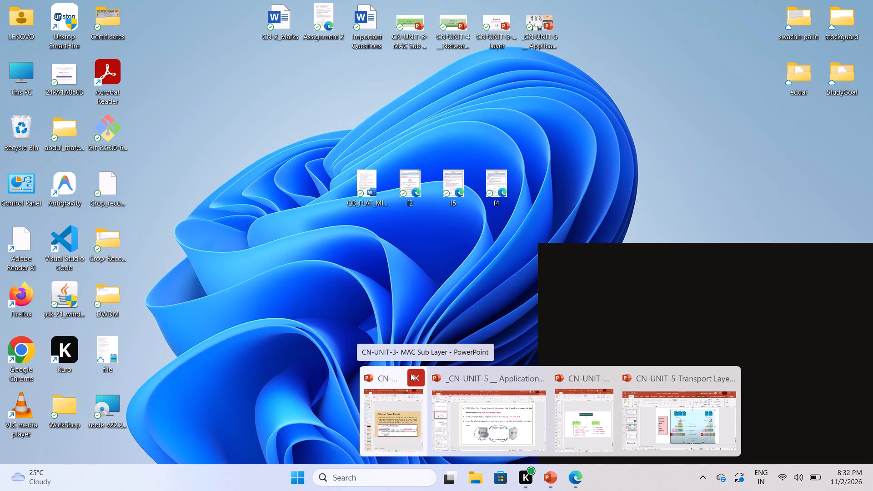
pyautogui.click(410, 373)
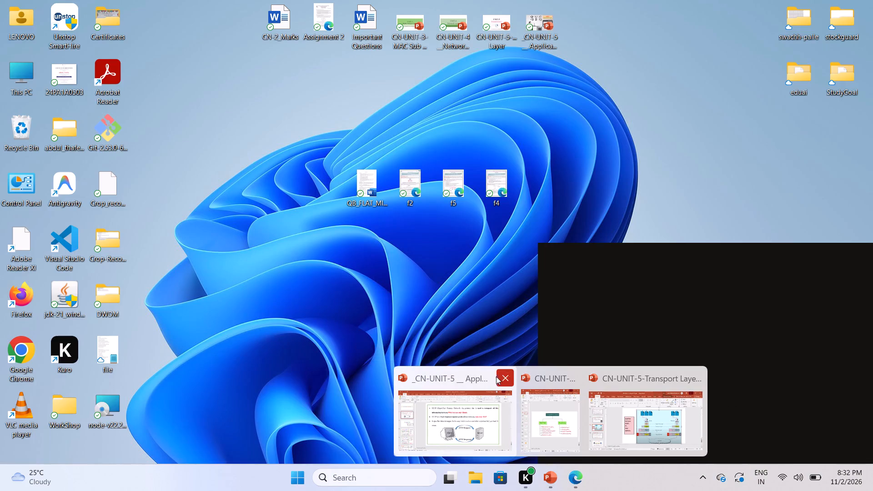
pyautogui.click(506, 376)
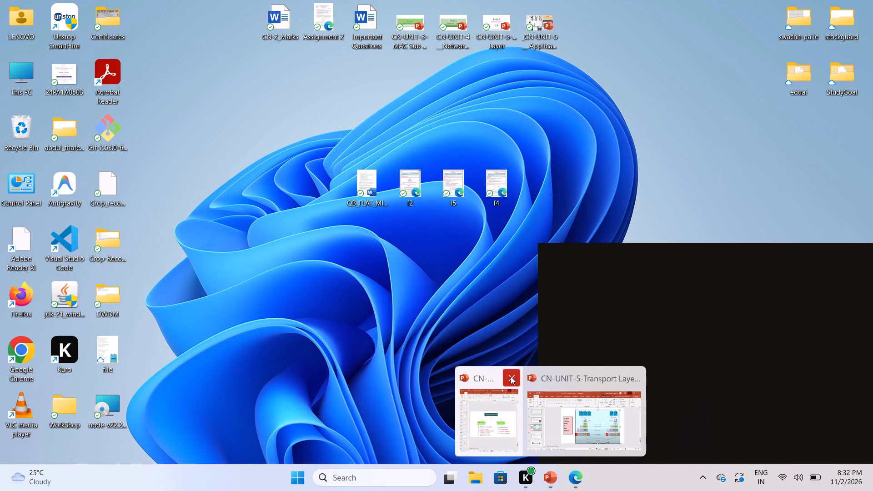
pyautogui.click(511, 376)
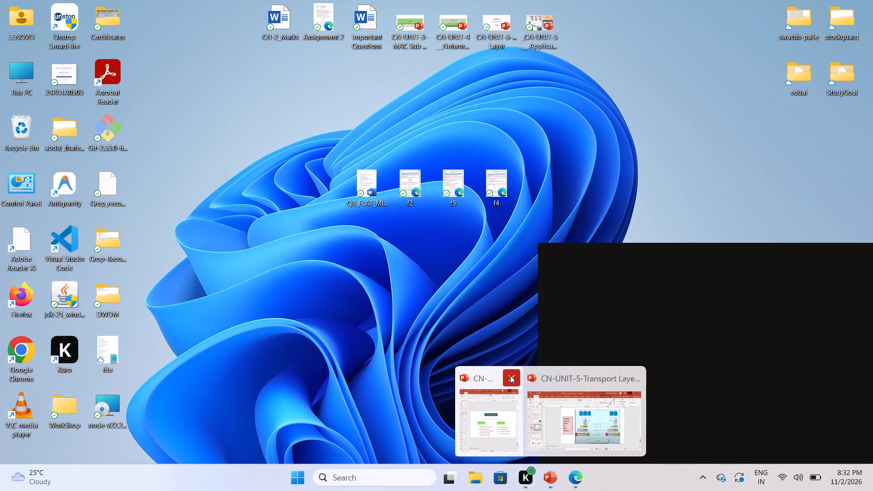
pyautogui.click(510, 376)
pyautogui.click(599, 385)
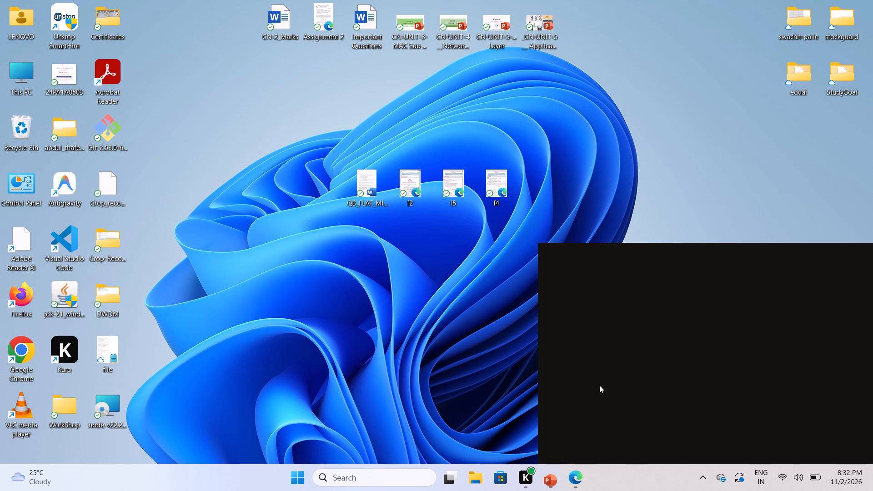
# Bring up the Edge window showing CN-2_Marks.pdf and close it.
pyautogui.click(563, 479)
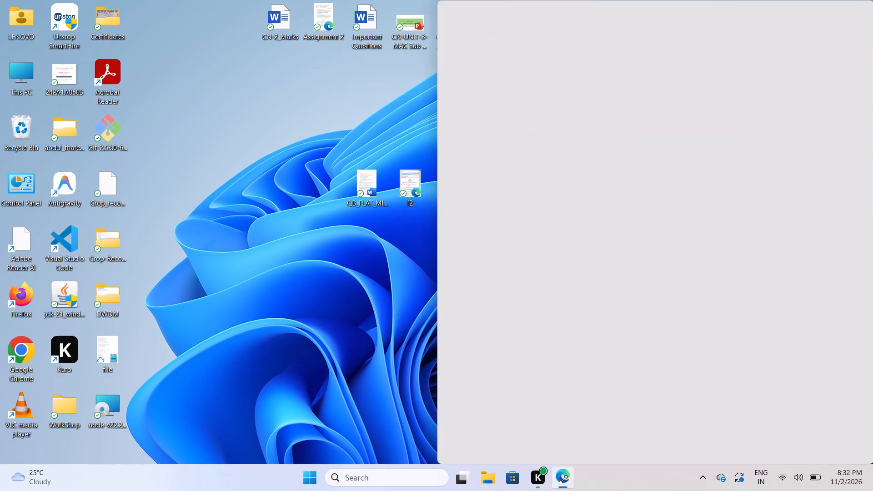
pyautogui.click(857, 13)
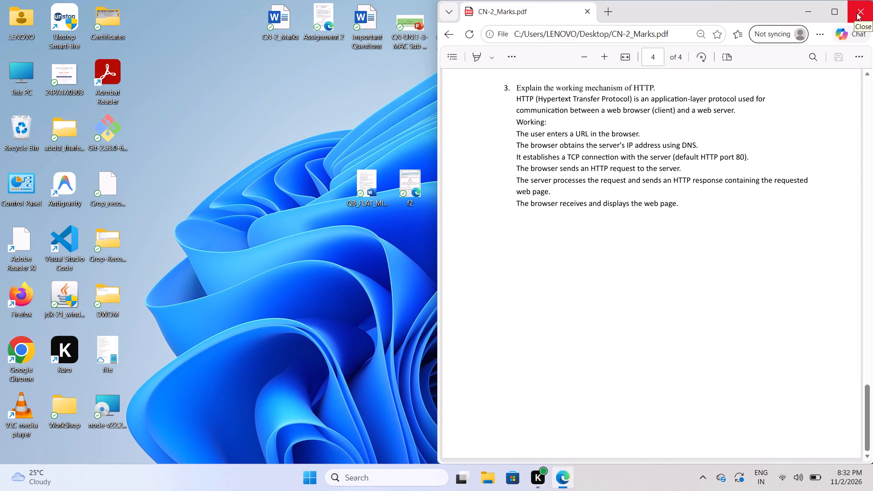
pyautogui.tripleClick(857, 13)
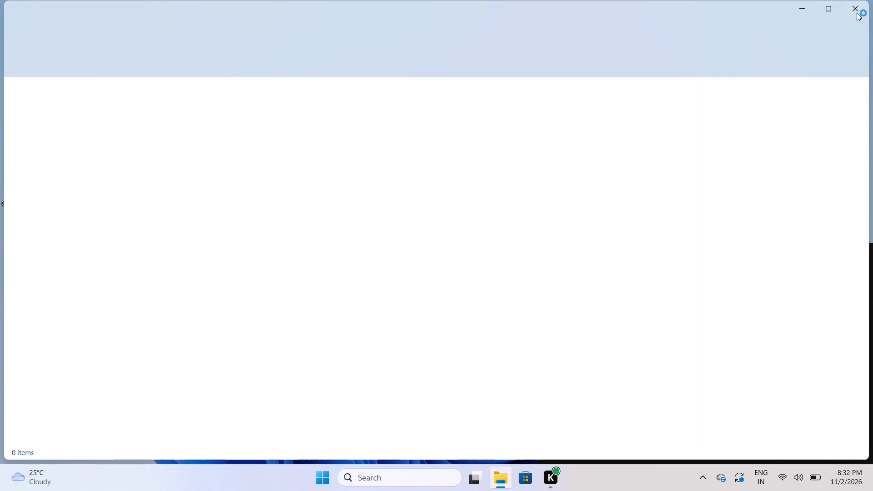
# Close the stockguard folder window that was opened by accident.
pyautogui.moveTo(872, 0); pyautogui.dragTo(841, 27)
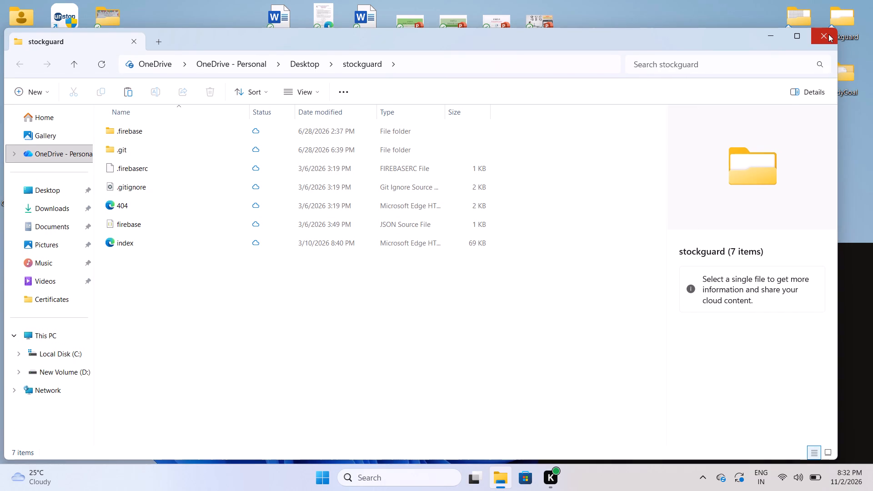